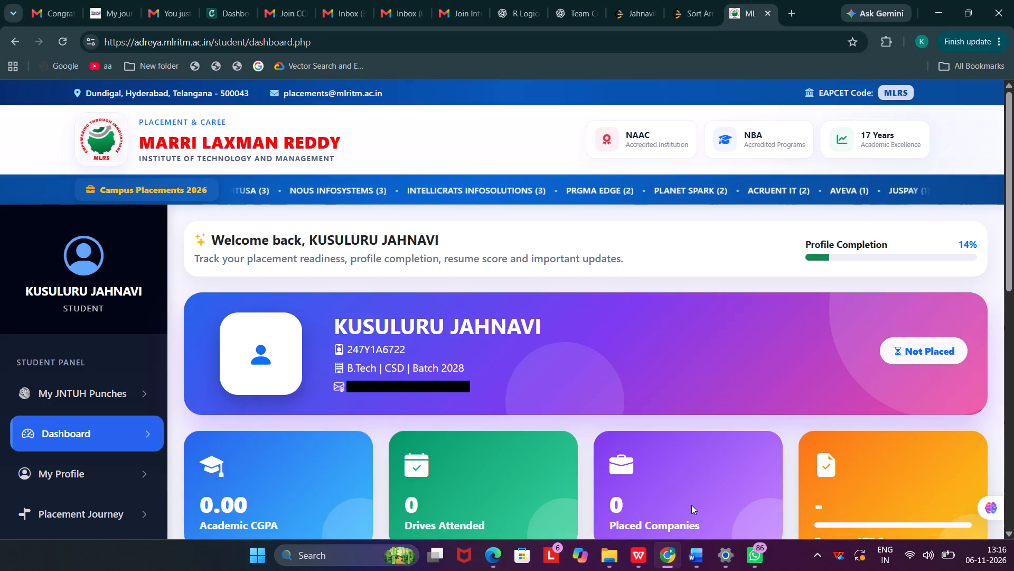
{"action": "scroll", "coordinate": [691, 505], "scroll_direction": "down", "scroll_amount": 3}
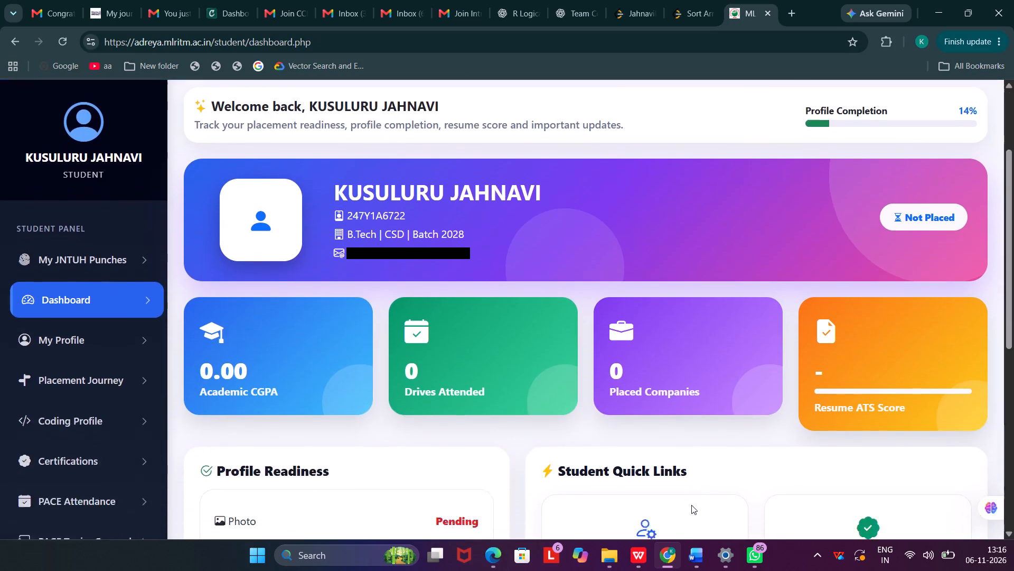
{"action": "scroll", "coordinate": [691, 505], "scroll_direction": "down", "scroll_amount": 7}
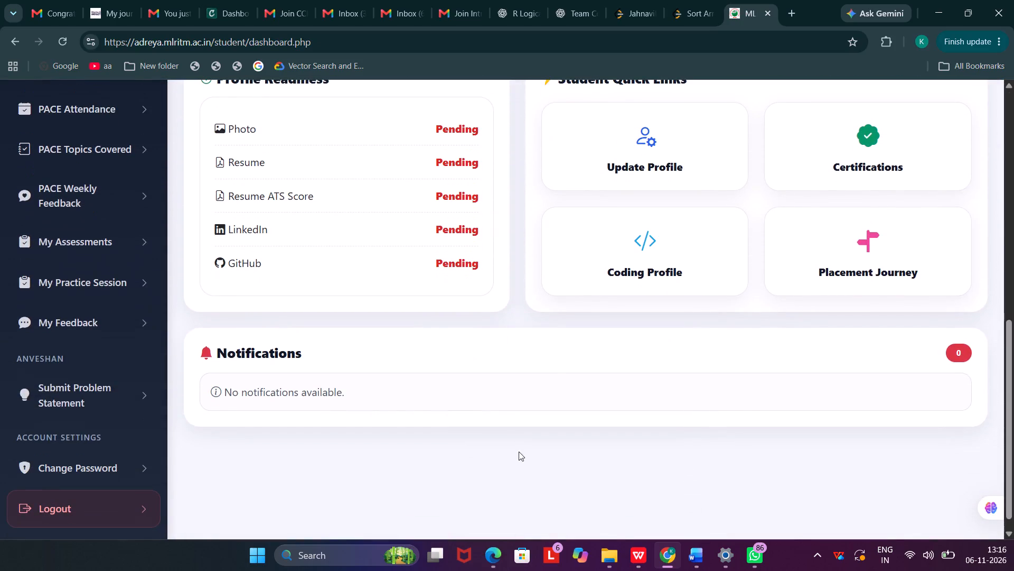
{"action": "scroll", "coordinate": [90, 313], "scroll_direction": "up", "scroll_amount": 1}
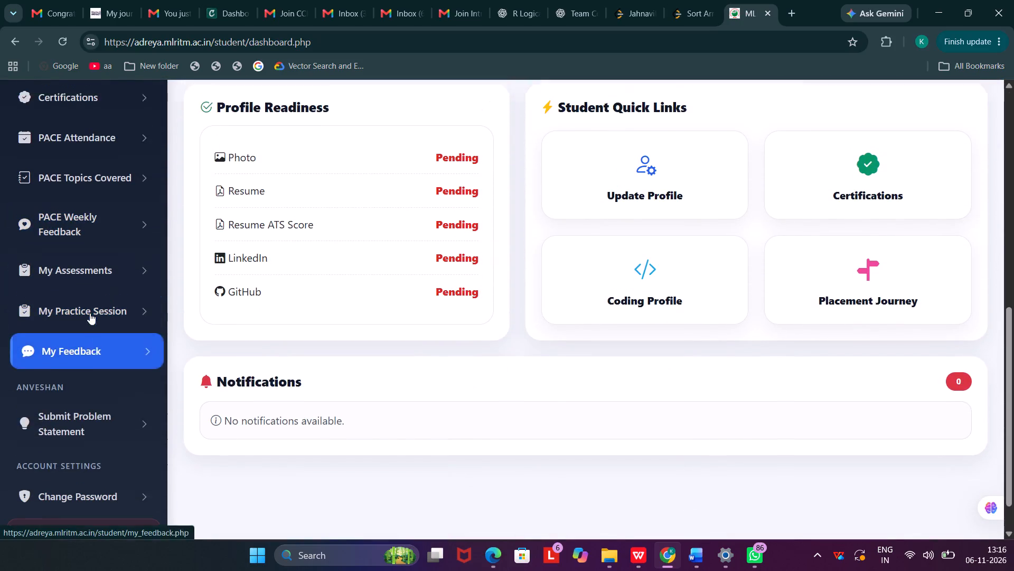
{"action": "scroll", "coordinate": [90, 313], "scroll_direction": "up", "scroll_amount": 3}
{"action": "left_click", "coordinate": [86, 237]}
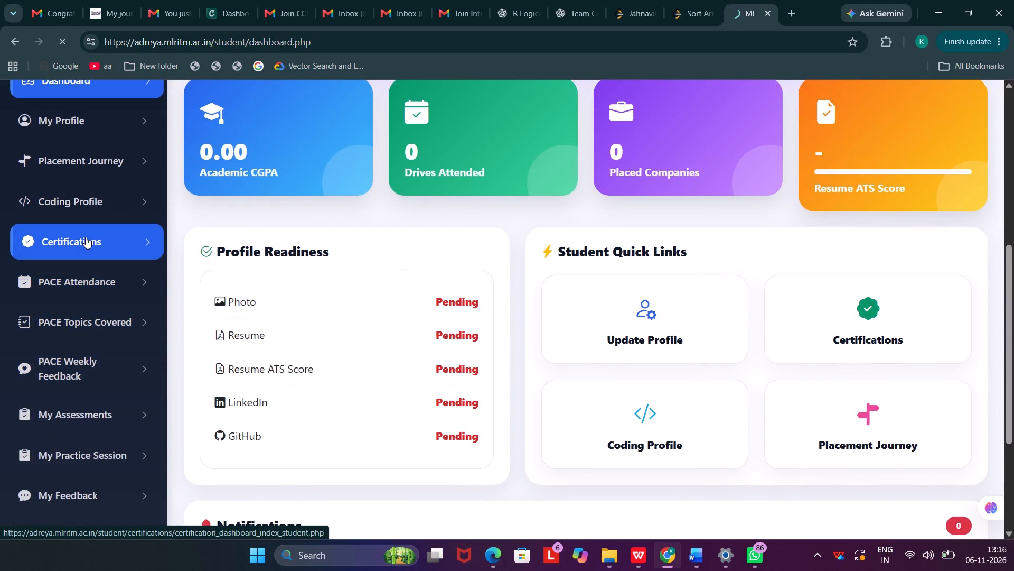
Review the certification summary and the provider categories on My Certification Dashboard.
{"action": "scroll", "coordinate": [483, 384], "scroll_direction": "down", "scroll_amount": 1}
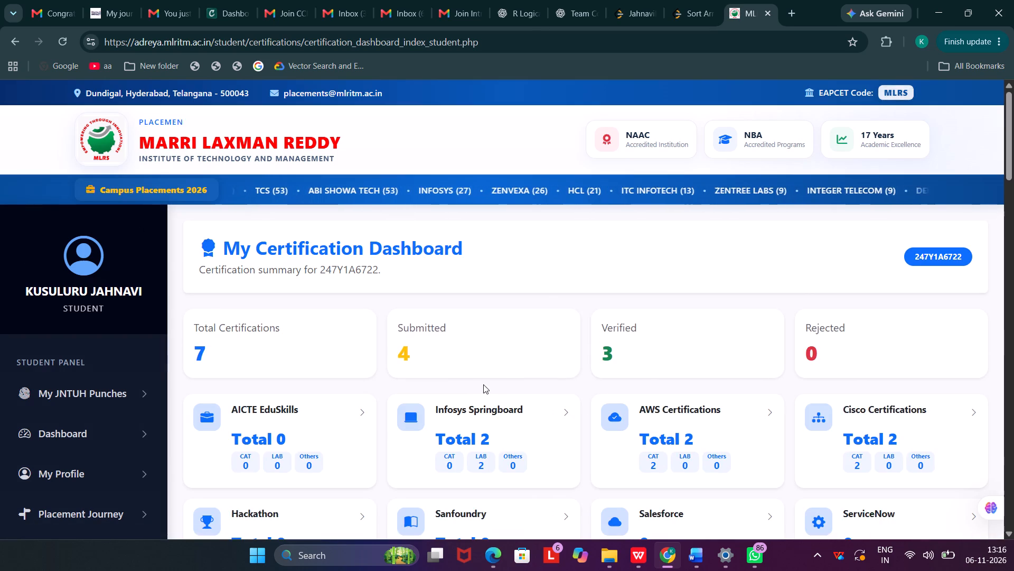
{"action": "scroll", "coordinate": [483, 384], "scroll_direction": "down", "scroll_amount": 6}
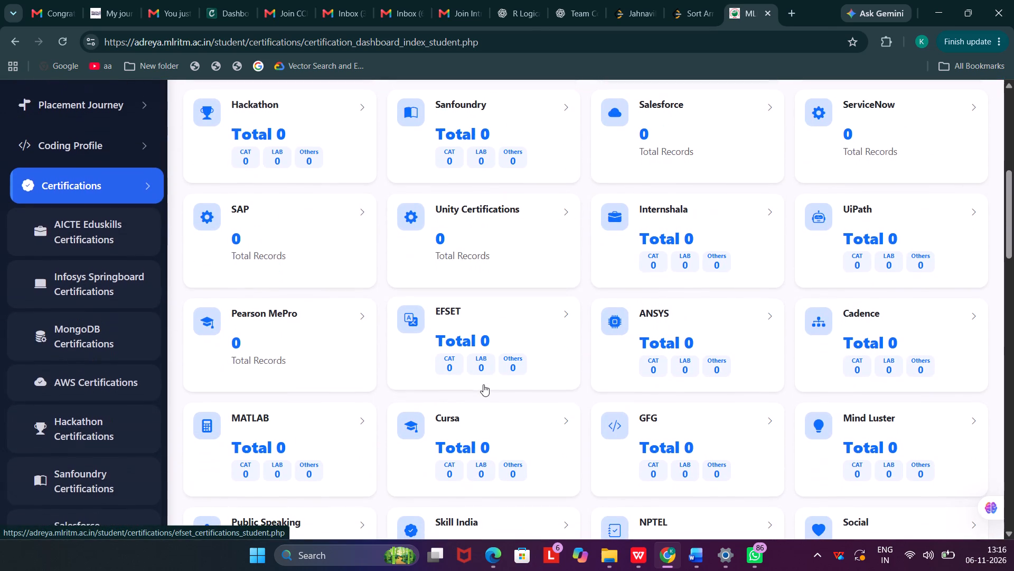
{"action": "scroll", "coordinate": [483, 384], "scroll_direction": "down", "scroll_amount": 1}
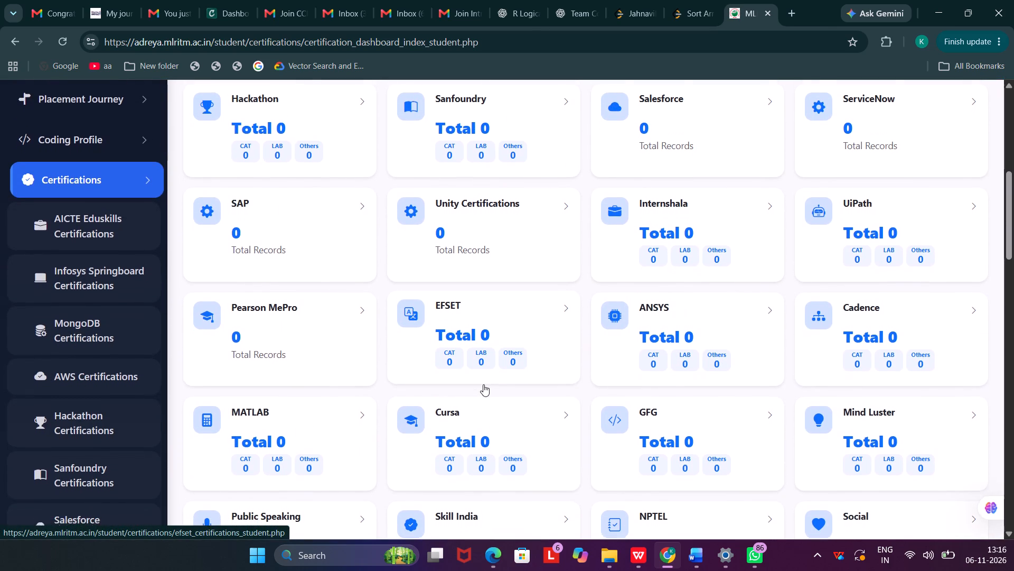
{"action": "scroll", "coordinate": [483, 384], "scroll_direction": "down", "scroll_amount": 1}
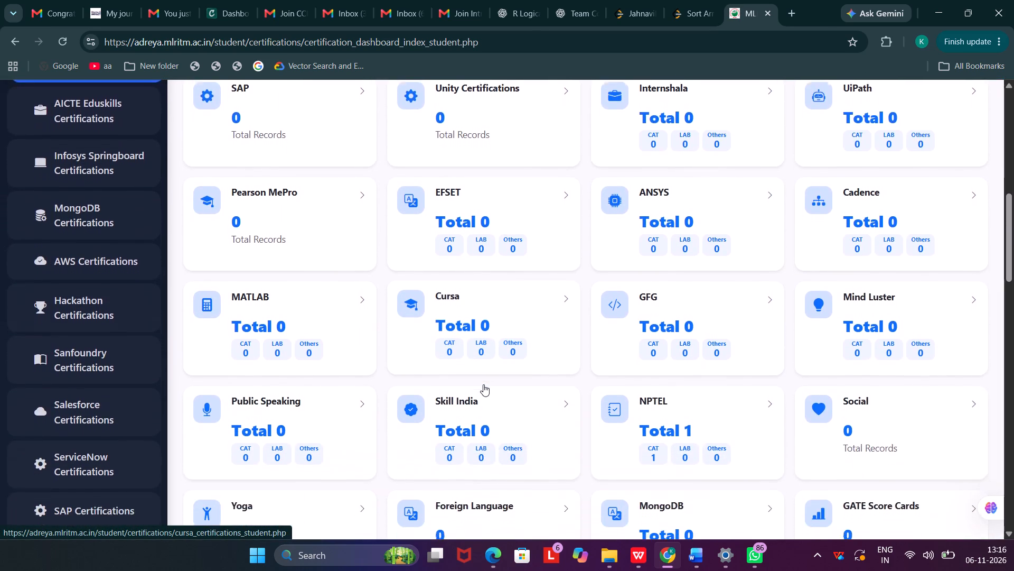
{"action": "scroll", "coordinate": [483, 384], "scroll_direction": "down", "scroll_amount": 1}
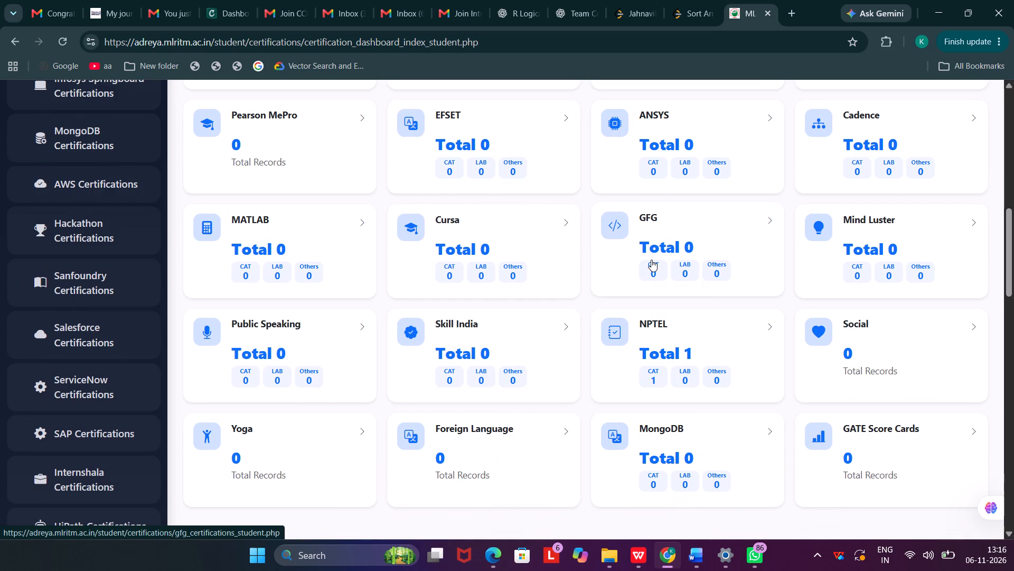
{"action": "scroll", "coordinate": [651, 260], "scroll_direction": "up", "scroll_amount": 6}
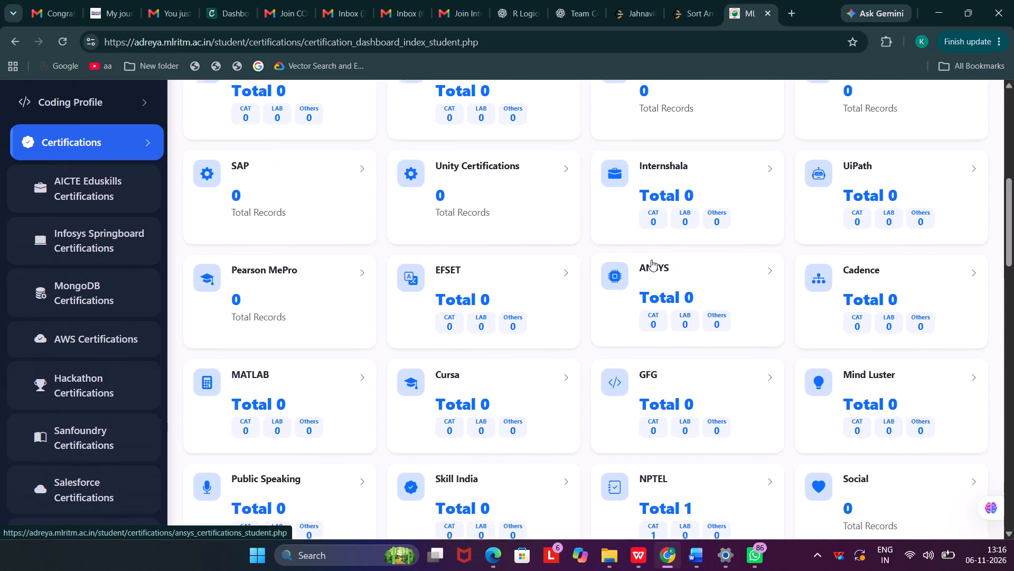
{"action": "scroll", "coordinate": [651, 260], "scroll_direction": "up", "scroll_amount": 3}
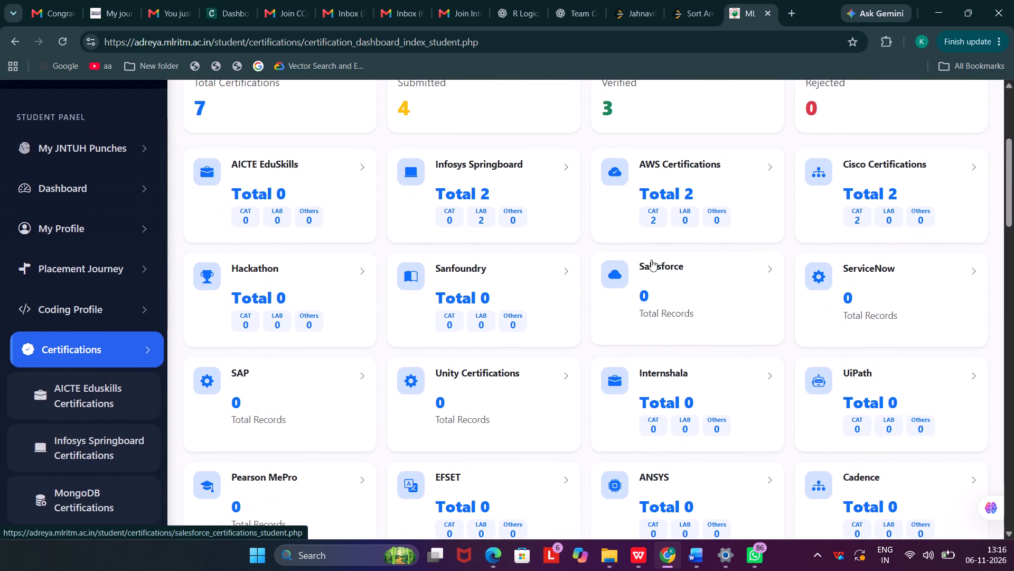
{"action": "scroll", "coordinate": [651, 260], "scroll_direction": "up", "scroll_amount": 1}
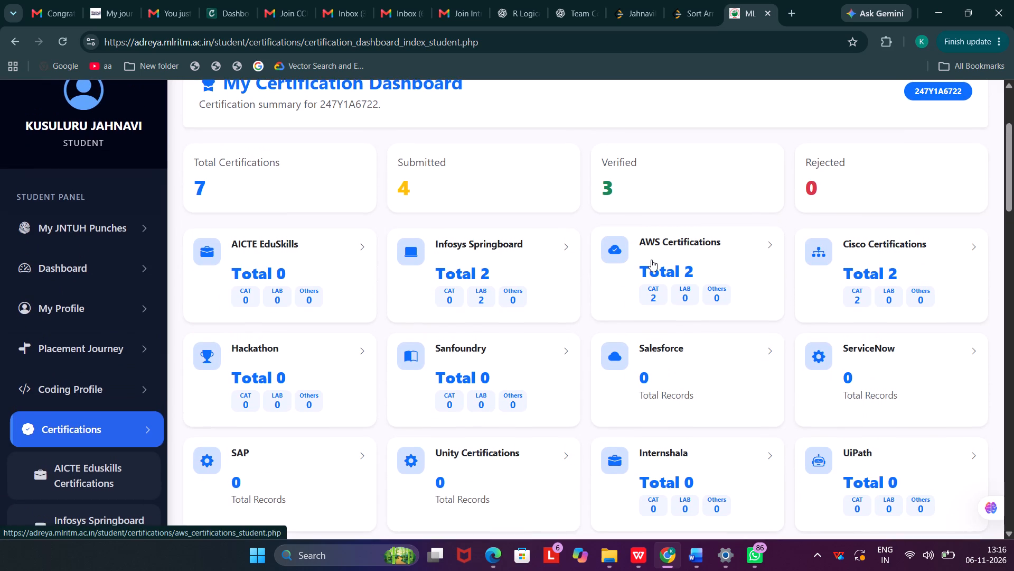
{"action": "scroll", "coordinate": [651, 260], "scroll_direction": "up", "scroll_amount": 3}
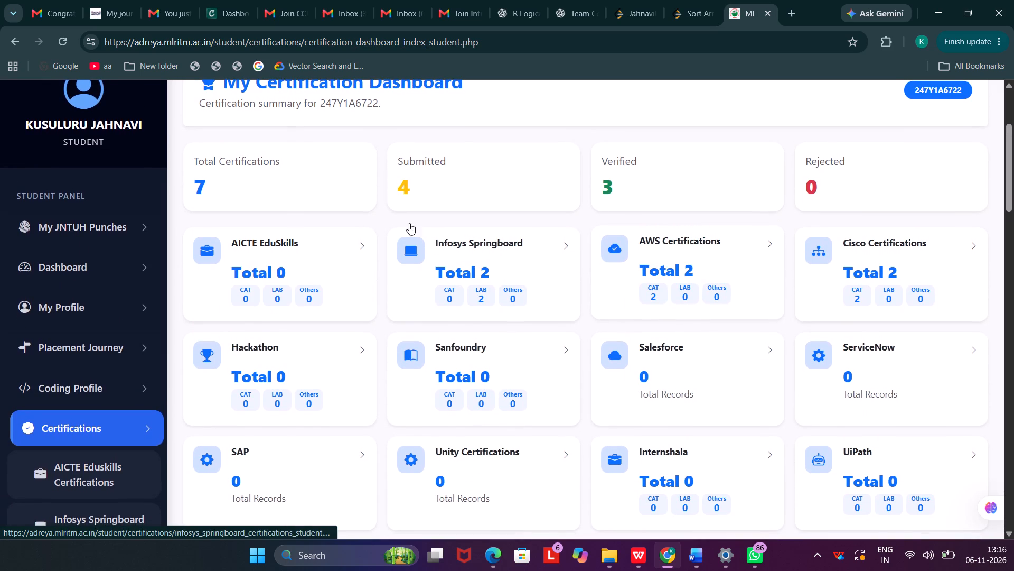
Open the AICTE EduSkills certifications and start a new certification entry.
{"action": "left_click", "coordinate": [358, 238]}
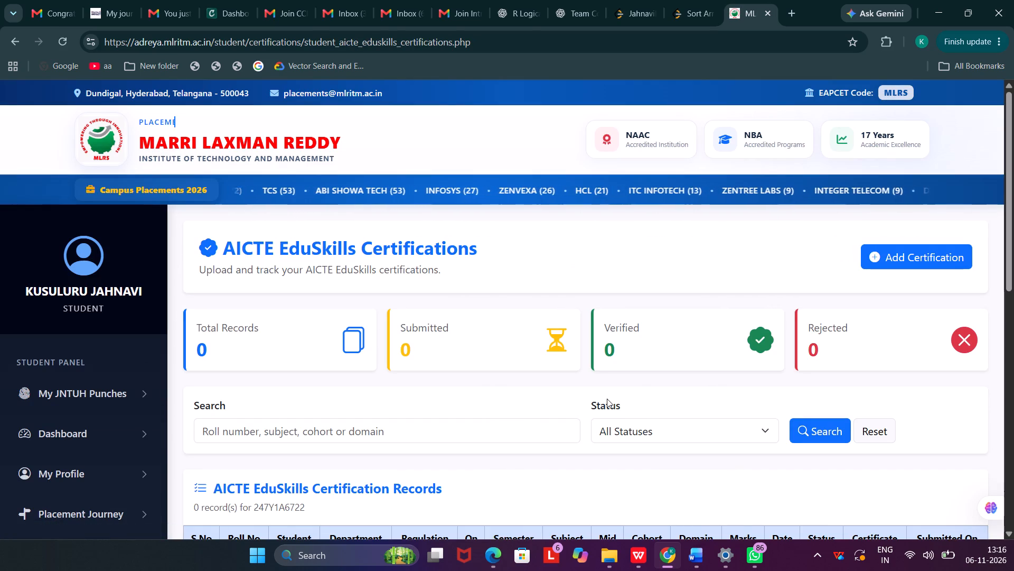
{"action": "scroll", "coordinate": [607, 399], "scroll_direction": "down", "scroll_amount": 1}
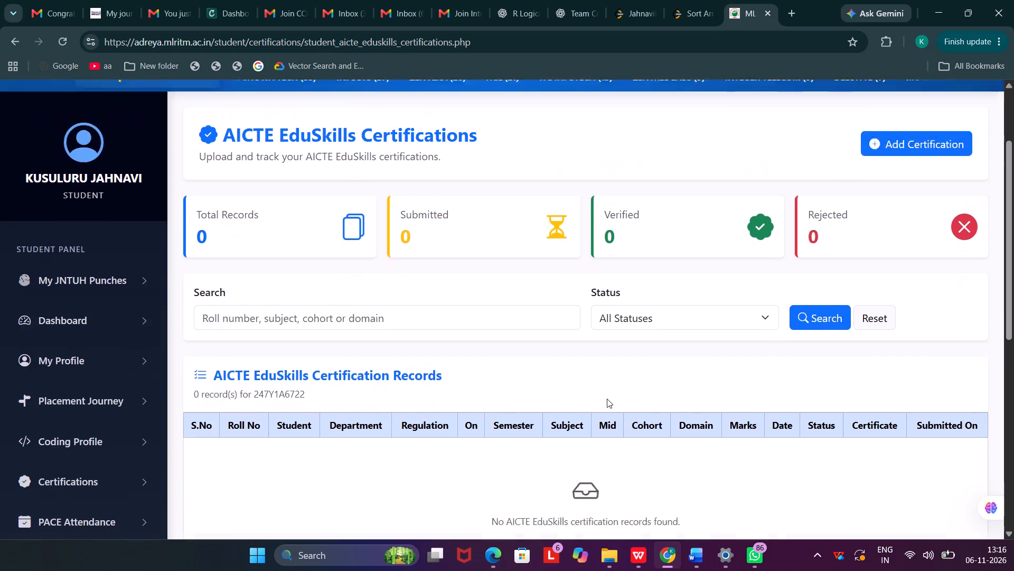
{"action": "scroll", "coordinate": [607, 399], "scroll_direction": "down", "scroll_amount": 1}
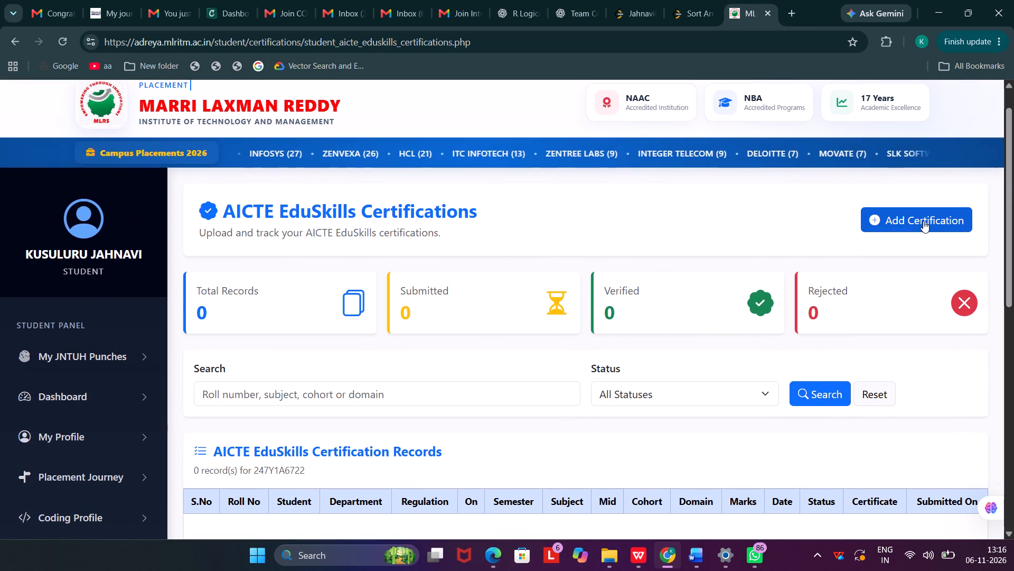
{"action": "left_click", "coordinate": [923, 221]}
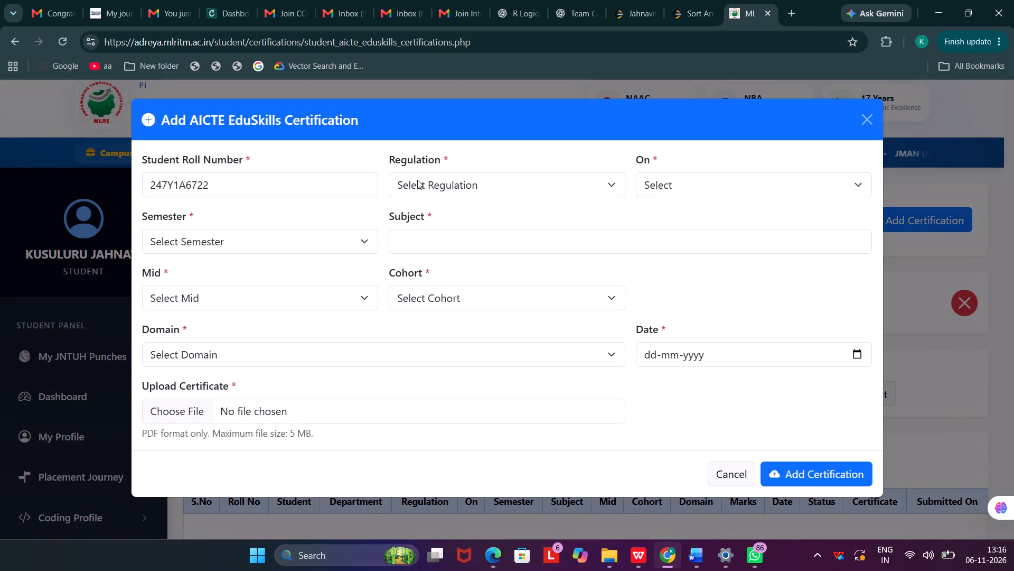
Fill in the certification's regulation as R24, On as LAB, semester as V and subject as FBP.
{"action": "left_click", "coordinate": [418, 180]}
{"action": "left_click", "coordinate": [421, 237]}
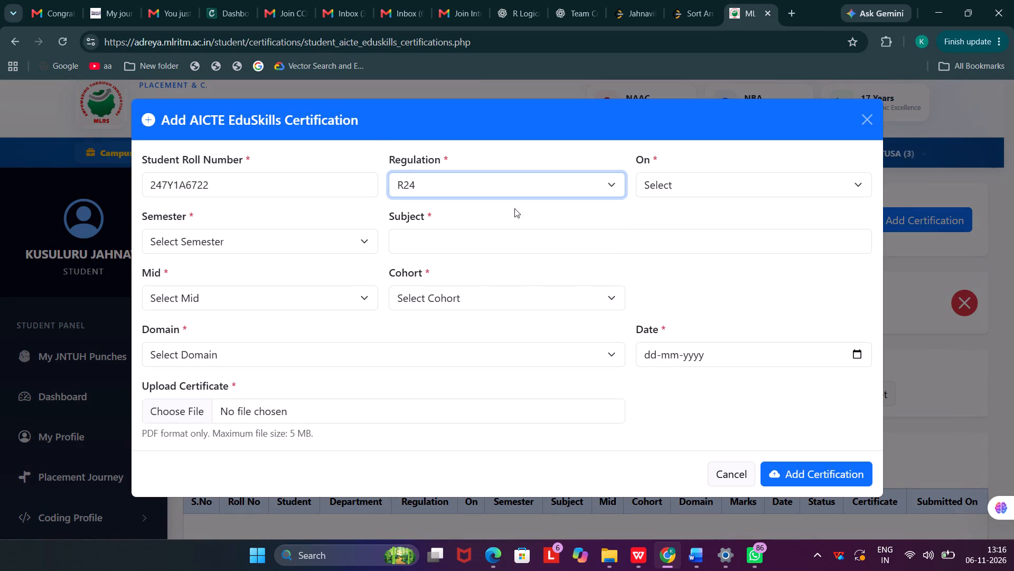
{"action": "left_click", "coordinate": [656, 185]}
{"action": "left_click", "coordinate": [654, 245]}
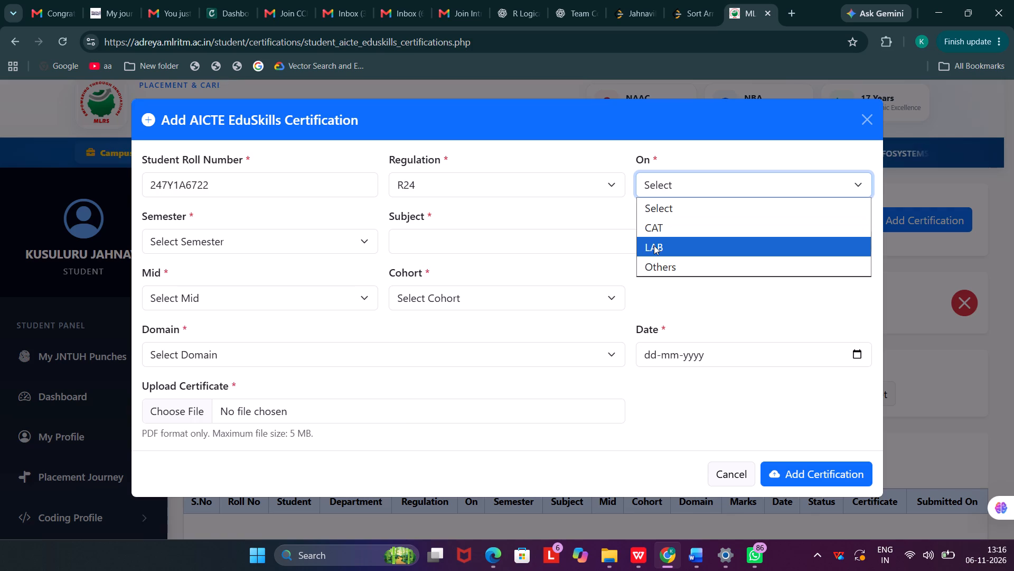
{"action": "left_click", "coordinate": [213, 244]}
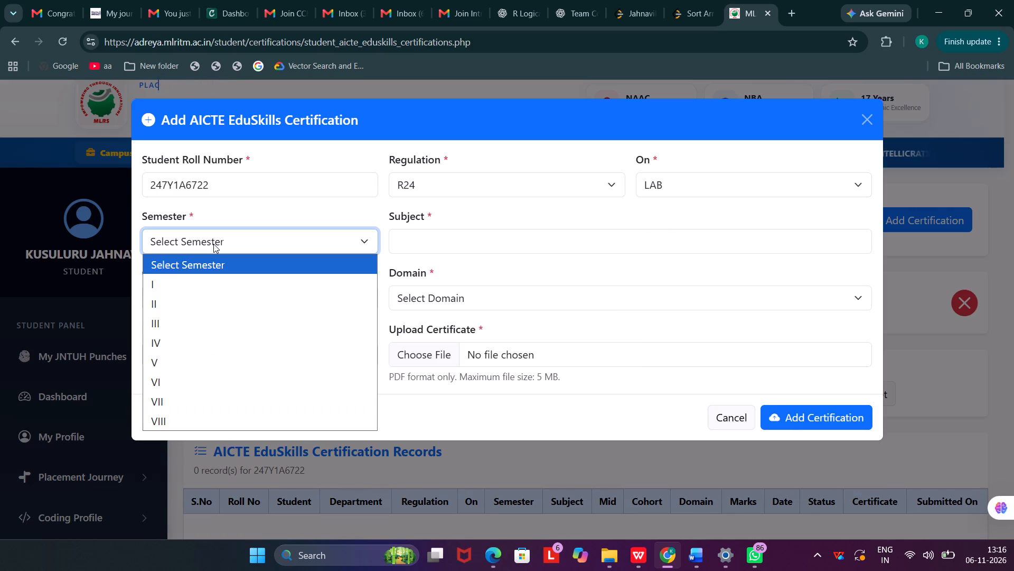
{"action": "left_click", "coordinate": [182, 369]}
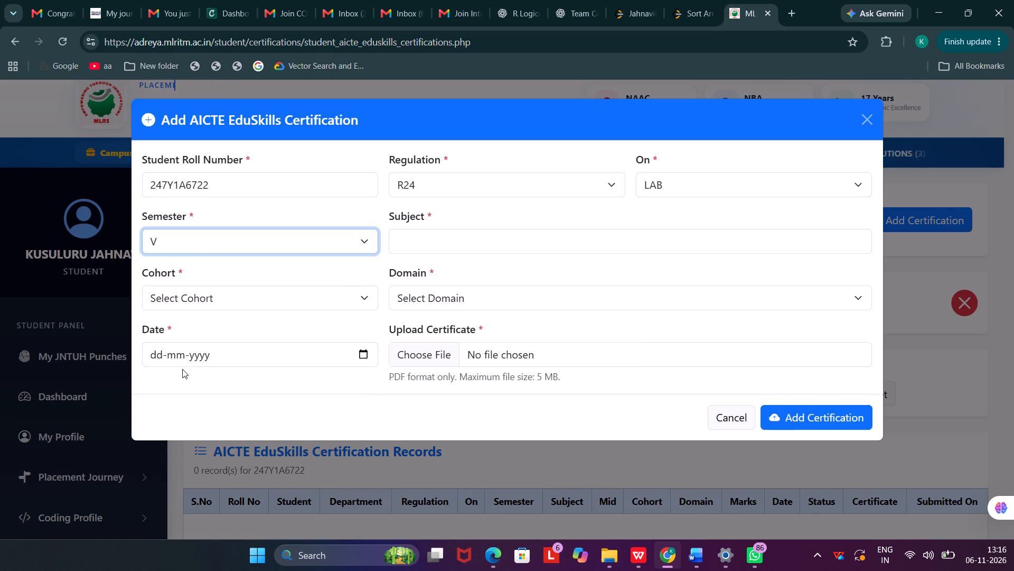
{"action": "left_click", "coordinate": [416, 232]}
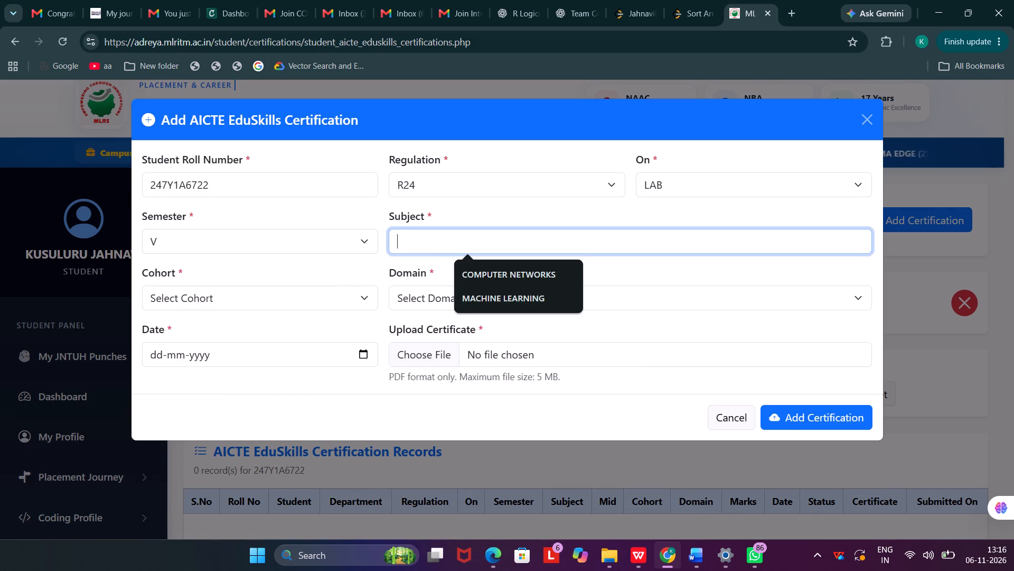
{"action": "type", "text": "FBP"}
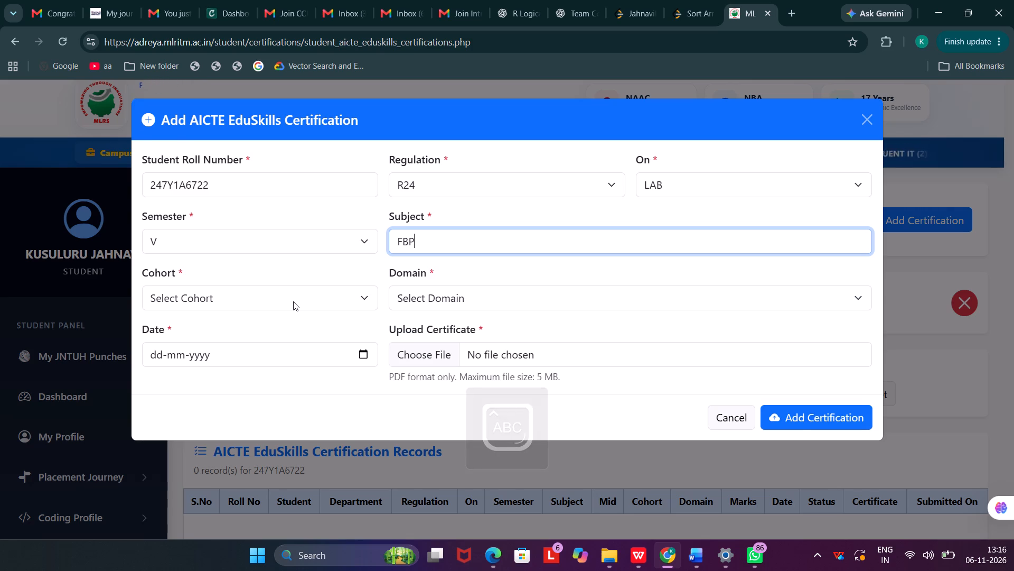
Set the certification's cohort to Cohort 17 and its domain to Other.
{"action": "left_click", "coordinate": [293, 301]}
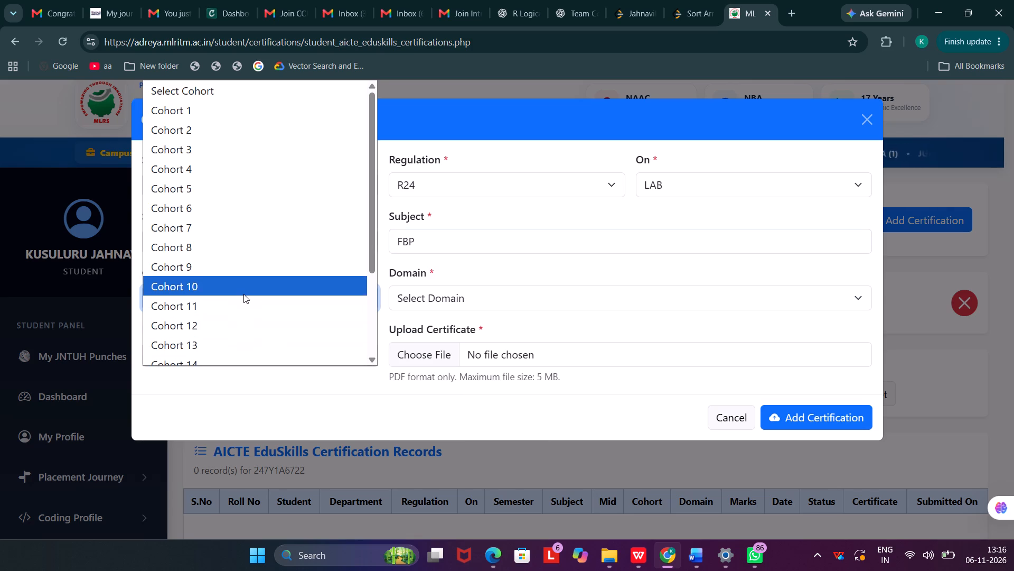
{"action": "scroll", "coordinate": [243, 294], "scroll_direction": "down", "scroll_amount": 2}
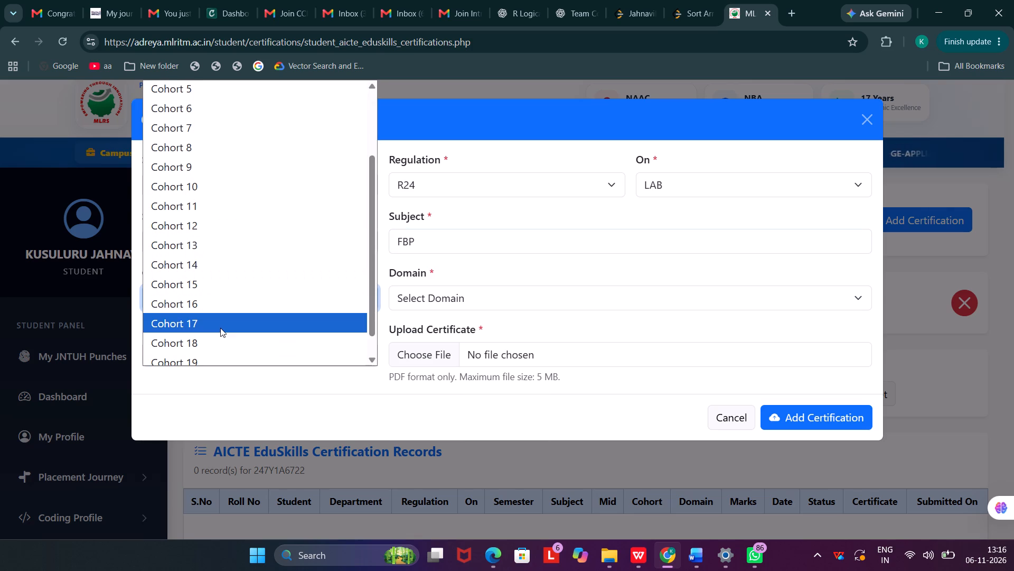
{"action": "left_click", "coordinate": [220, 328]}
{"action": "left_click", "coordinate": [428, 305]}
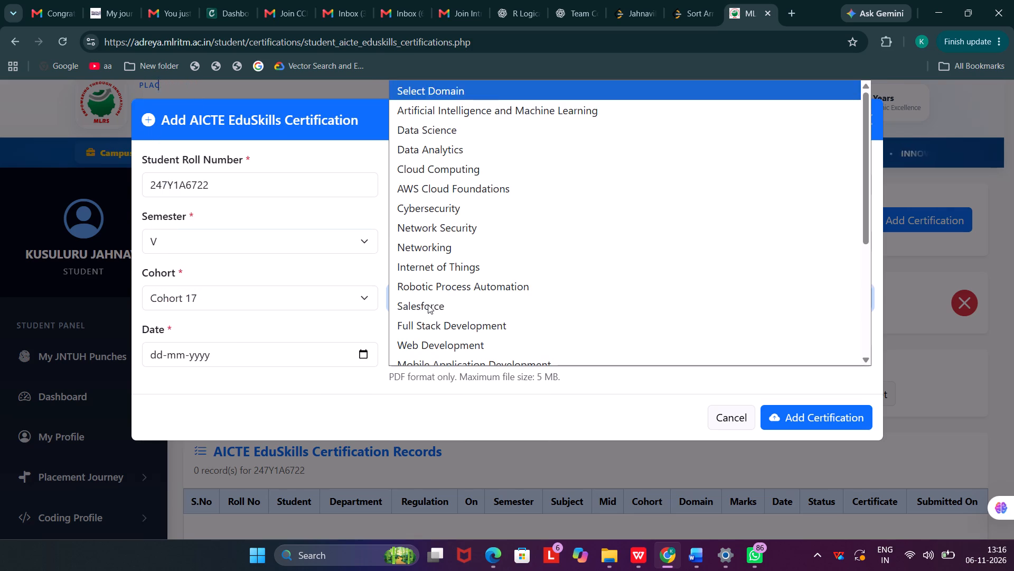
{"action": "scroll", "coordinate": [428, 305], "scroll_direction": "down", "scroll_amount": 2}
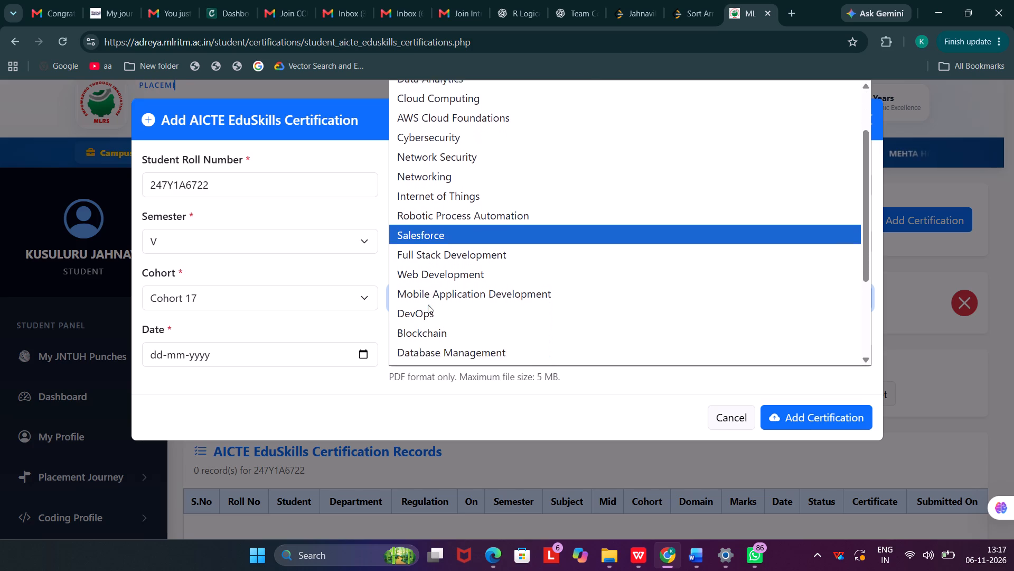
{"action": "scroll", "coordinate": [428, 305], "scroll_direction": "down", "scroll_amount": 6}
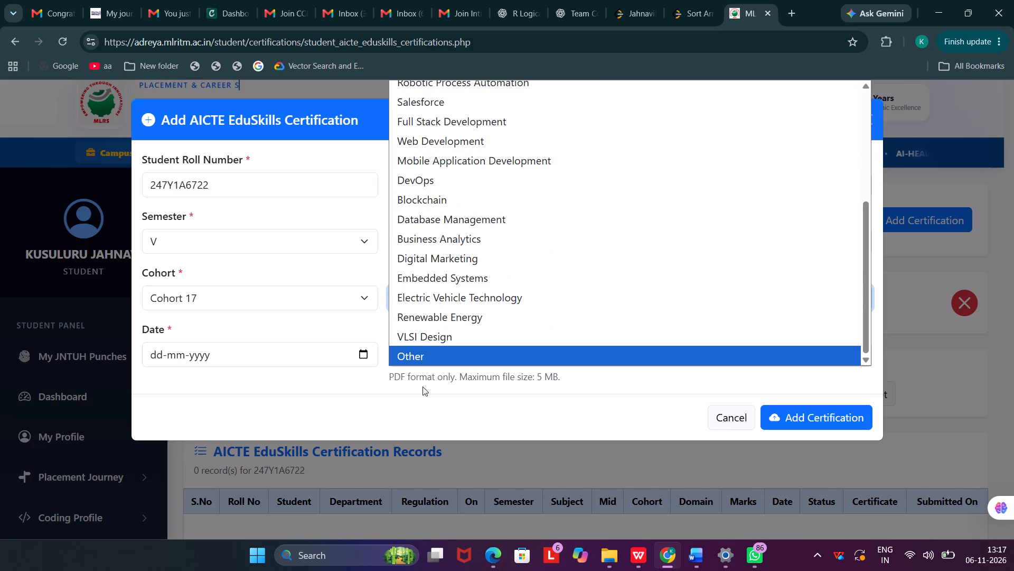
{"action": "left_click", "coordinate": [410, 361]}
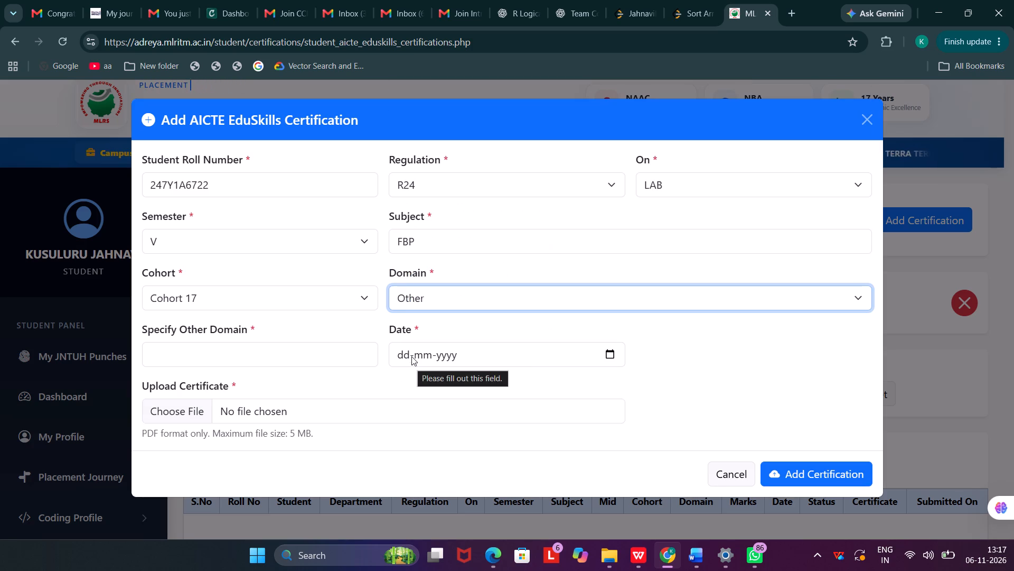
{"action": "left_click", "coordinate": [434, 297]}
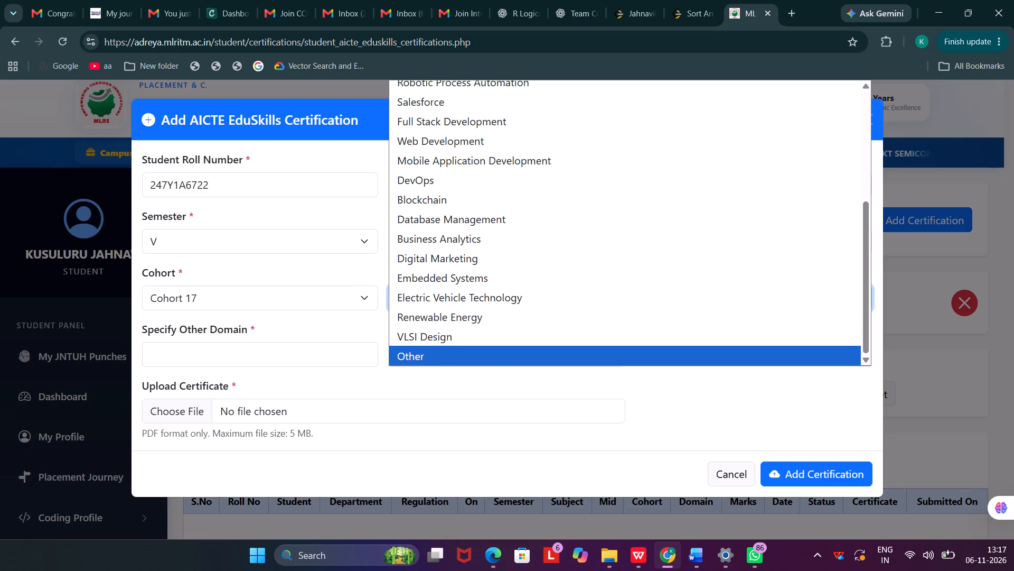
Snap the browser to half the screen and open the cohort-17 certificate PDF from the desktop's 6722 cer folder.
{"action": "key", "text": "super+Left"}
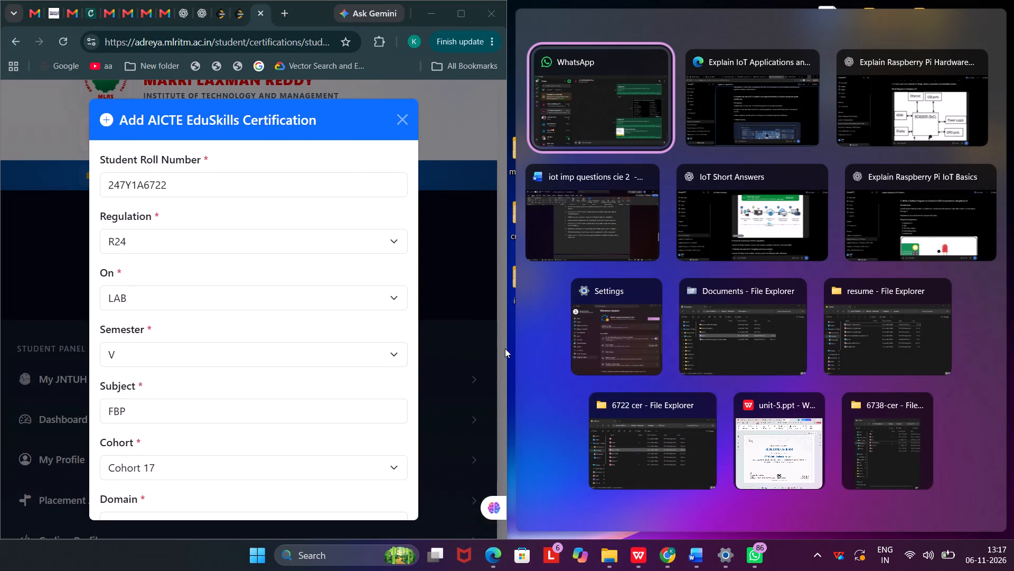
{"action": "left_click", "coordinate": [538, 403]}
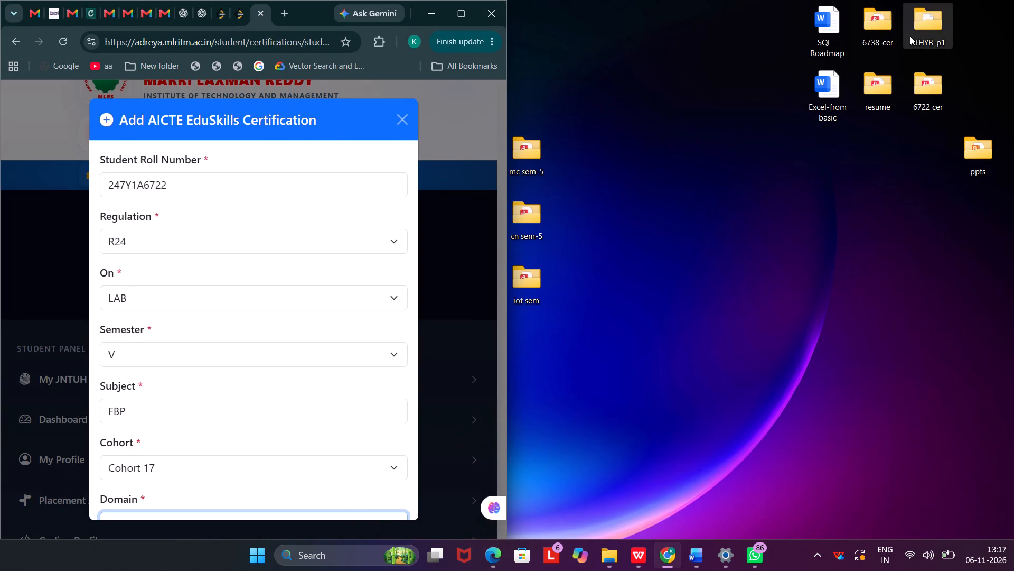
{"action": "double_click", "coordinate": [919, 100]}
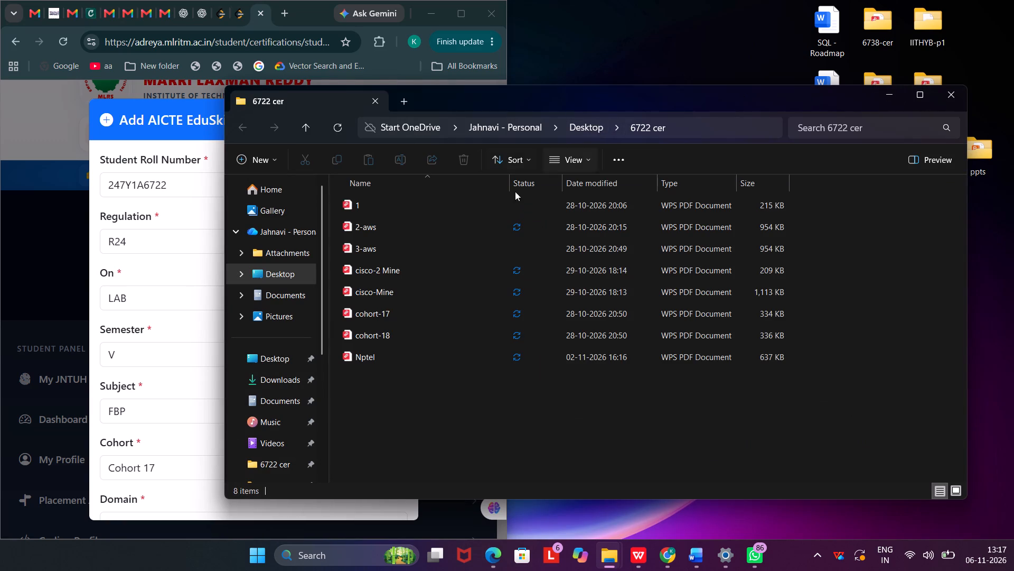
{"action": "double_click", "coordinate": [421, 322]}
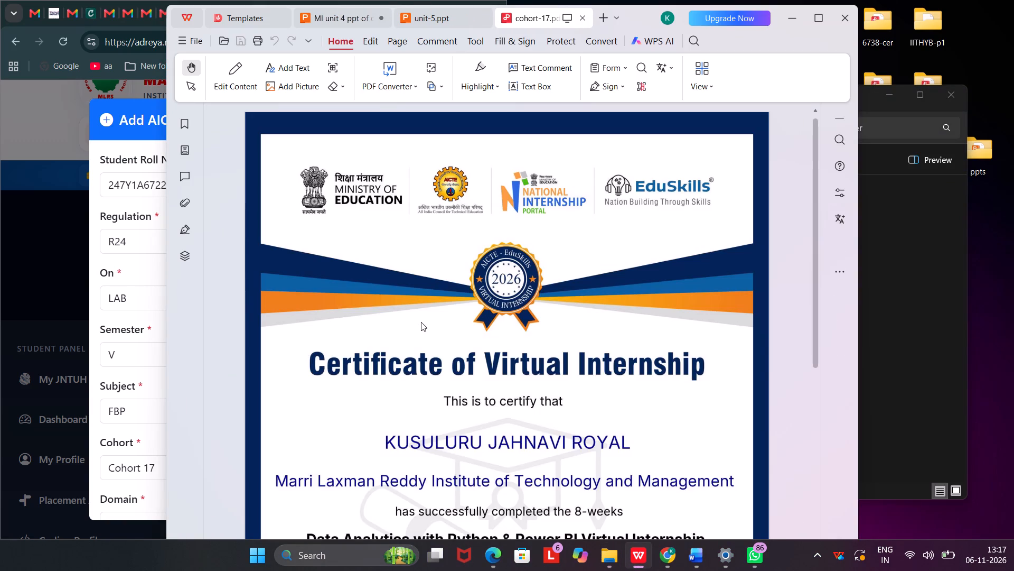
Arrange the cohort-17 certificate PDF and the portal's certification form side by side on the screen.
{"action": "scroll", "coordinate": [436, 430], "scroll_direction": "down", "scroll_amount": 2}
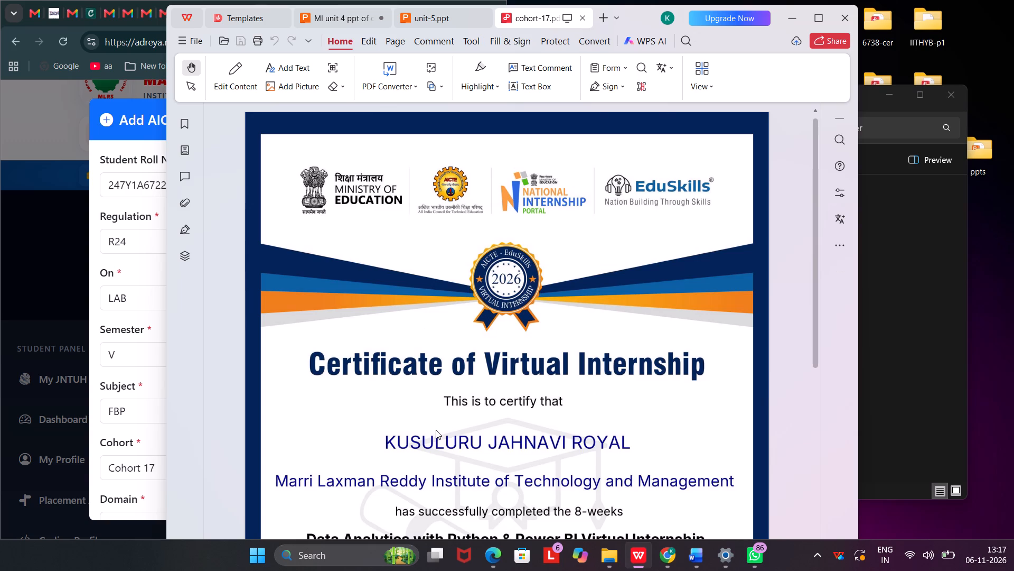
{"action": "scroll", "coordinate": [436, 430], "scroll_direction": "down", "scroll_amount": 1}
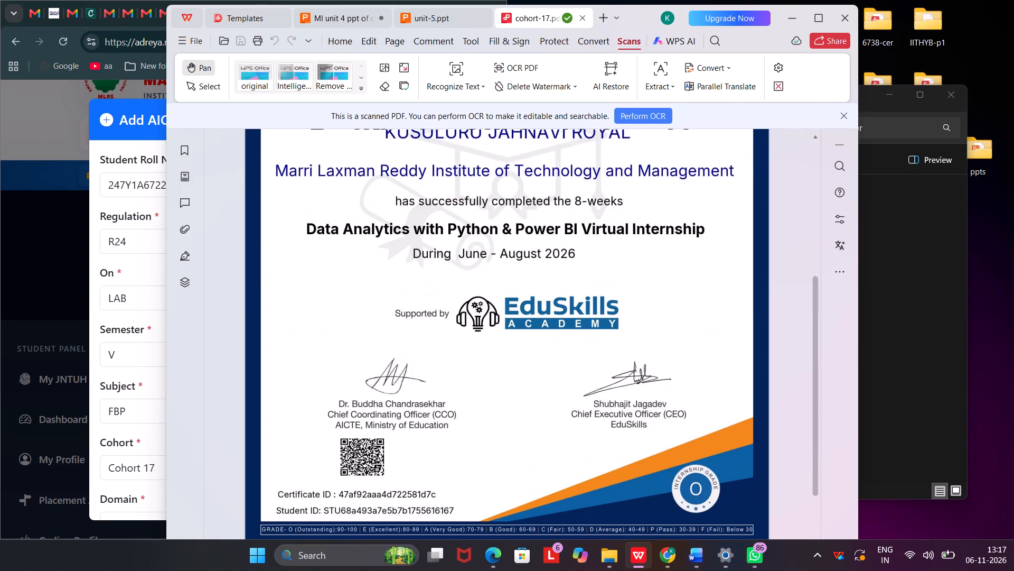
{"action": "scroll", "coordinate": [536, 430], "scroll_direction": "down", "scroll_amount": 3}
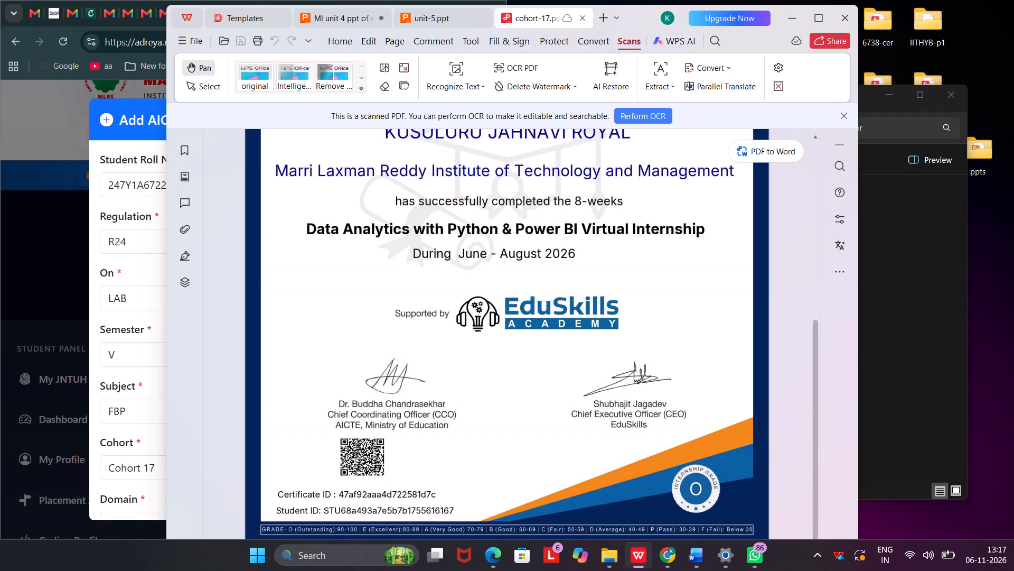
{"action": "key", "text": "super+Right"}
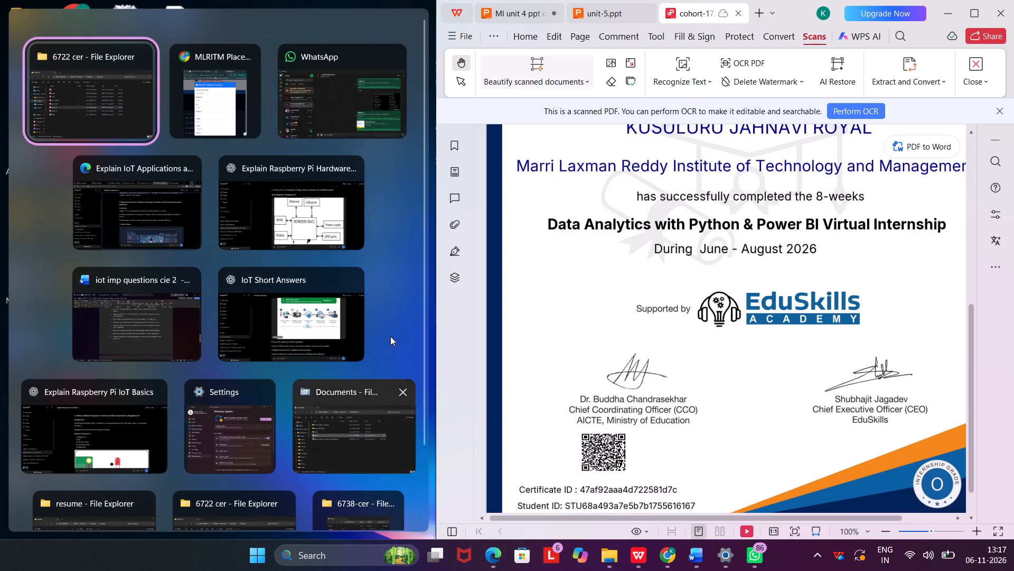
{"action": "left_click", "coordinate": [223, 107]}
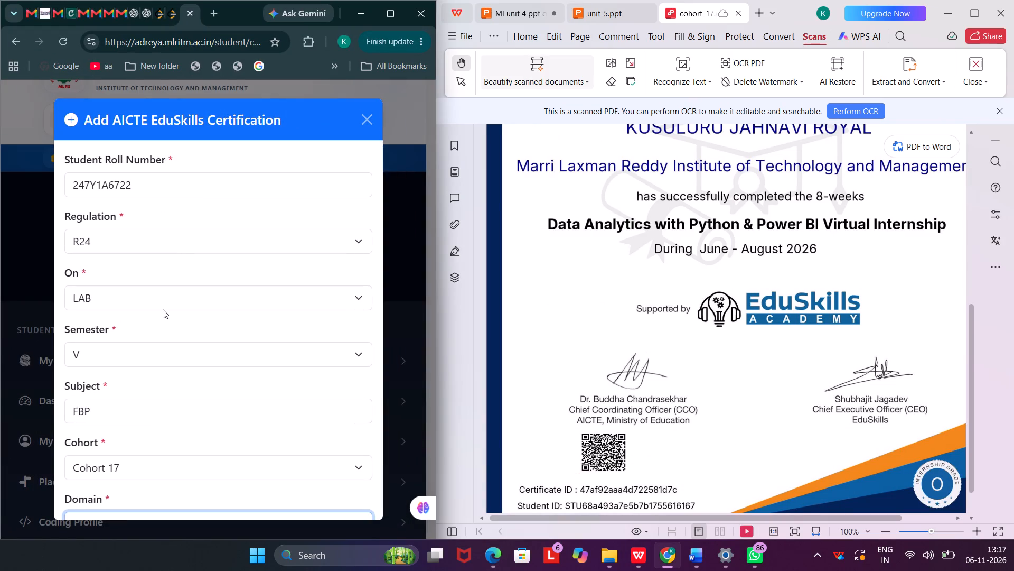
Maximize the certification form's window, look through the available domain options and choose Other again.
{"action": "scroll", "coordinate": [163, 309], "scroll_direction": "down", "scroll_amount": 3}
{"action": "scroll", "coordinate": [166, 418], "scroll_direction": "down", "scroll_amount": 3}
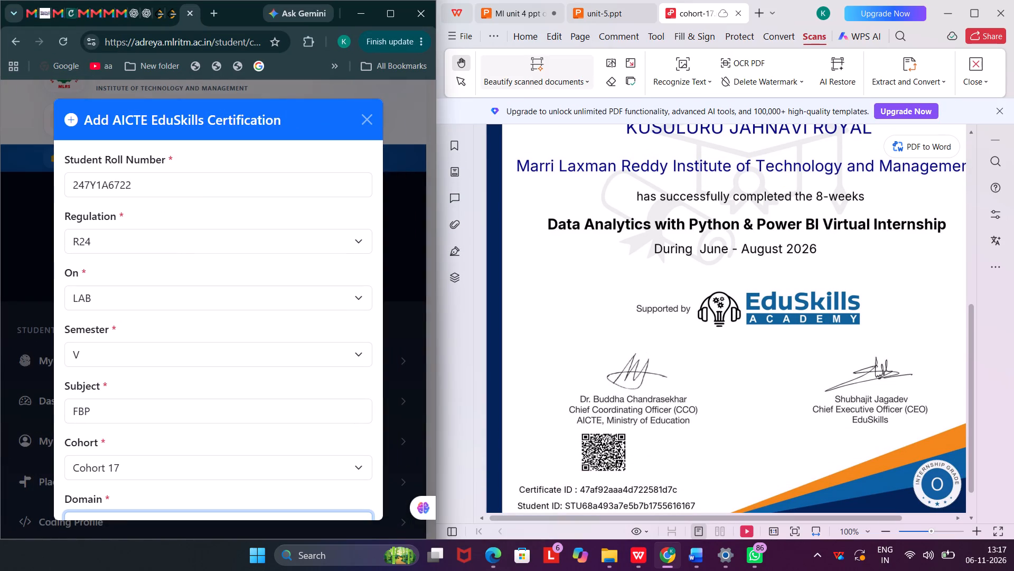
{"action": "scroll", "coordinate": [166, 418], "scroll_direction": "down", "scroll_amount": 4}
{"action": "scroll", "coordinate": [256, 305], "scroll_direction": "down", "scroll_amount": 16}
{"action": "left_click", "coordinate": [386, 12]}
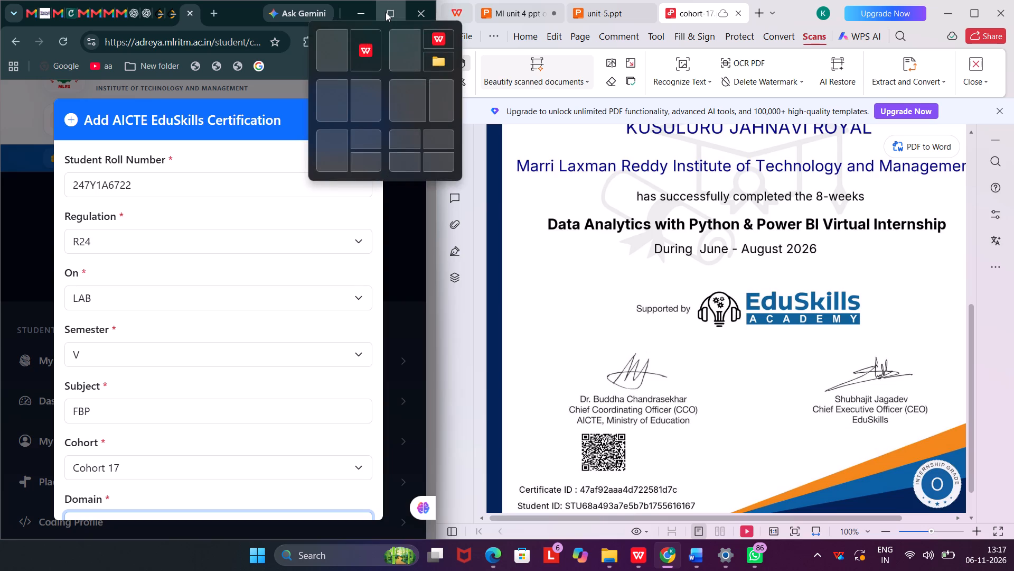
{"action": "left_click", "coordinate": [447, 294]}
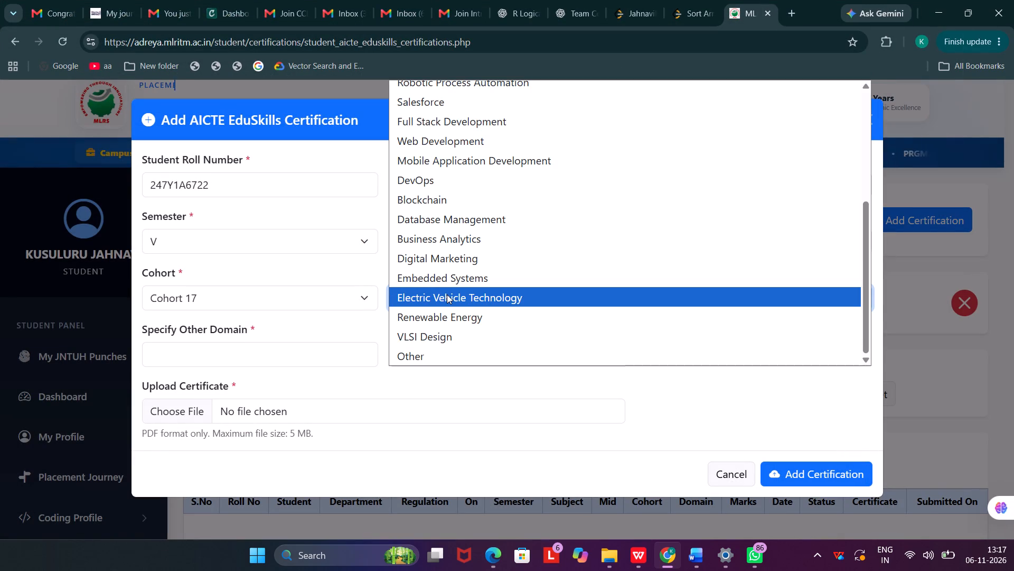
{"action": "scroll", "coordinate": [447, 294], "scroll_direction": "down", "scroll_amount": 2}
{"action": "scroll", "coordinate": [447, 294], "scroll_direction": "up", "scroll_amount": 1}
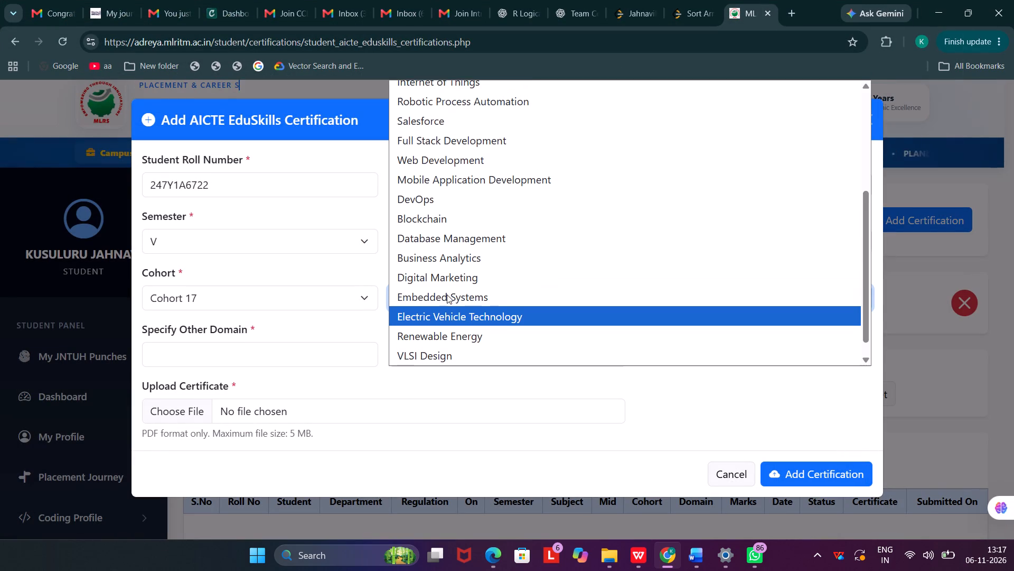
{"action": "scroll", "coordinate": [447, 294], "scroll_direction": "up", "scroll_amount": 4}
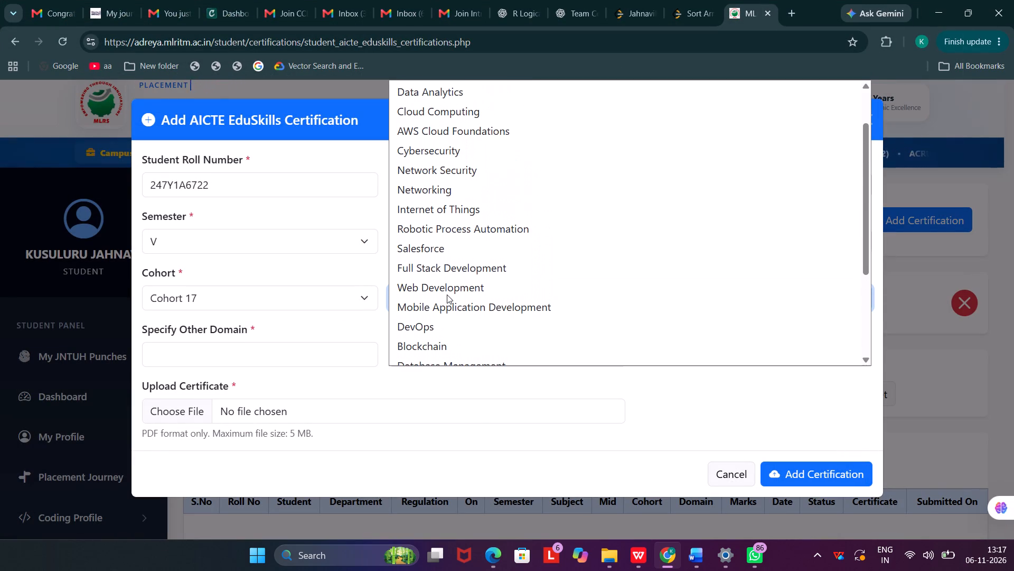
{"action": "scroll", "coordinate": [447, 294], "scroll_direction": "up", "scroll_amount": 2}
{"action": "scroll", "coordinate": [447, 294], "scroll_direction": "down", "scroll_amount": 5}
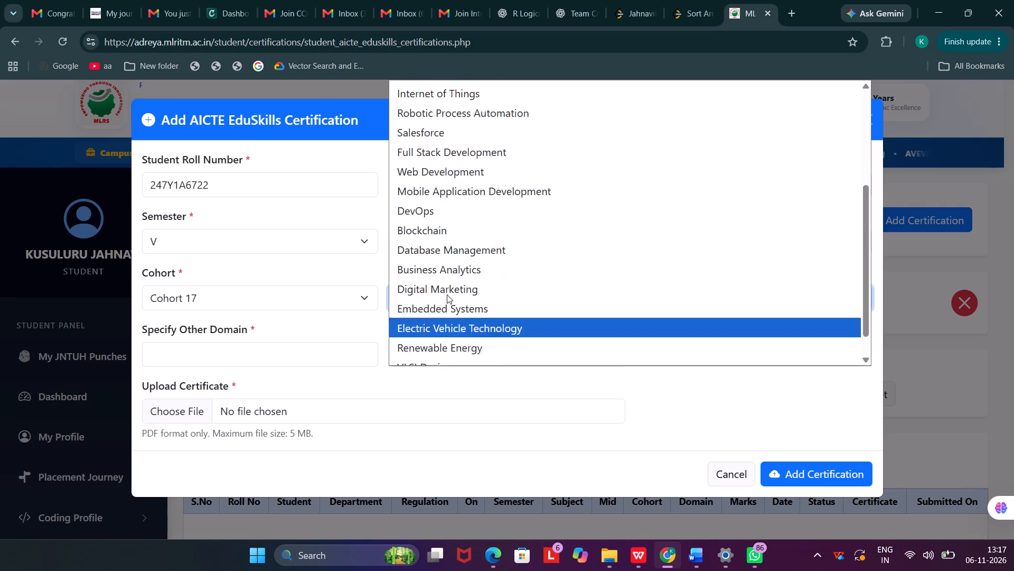
{"action": "scroll", "coordinate": [447, 294], "scroll_direction": "down", "scroll_amount": 1}
{"action": "scroll", "coordinate": [447, 294], "scroll_direction": "up", "scroll_amount": 6}
{"action": "scroll", "coordinate": [447, 294], "scroll_direction": "down", "scroll_amount": 5}
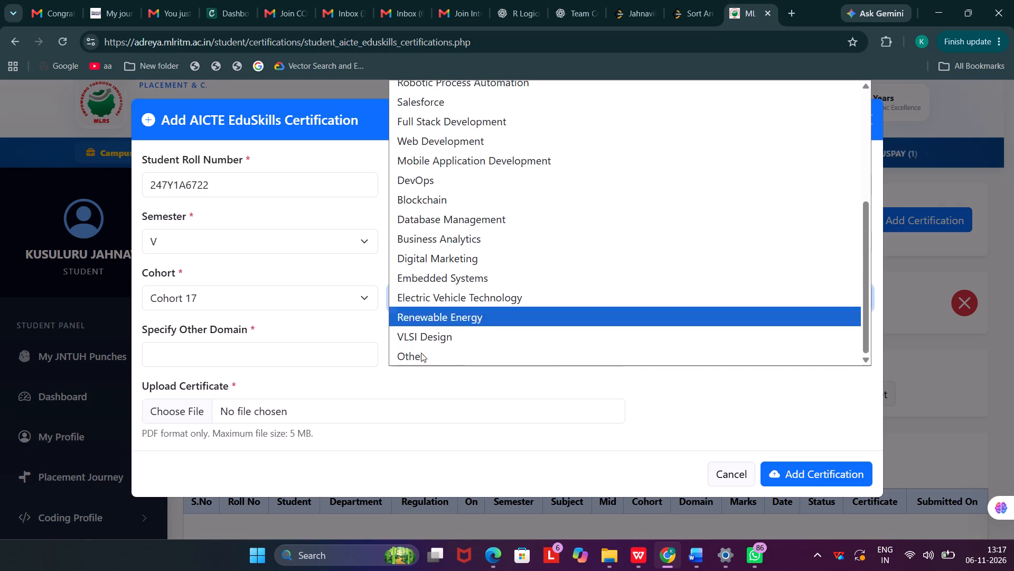
{"action": "left_click", "coordinate": [412, 354]}
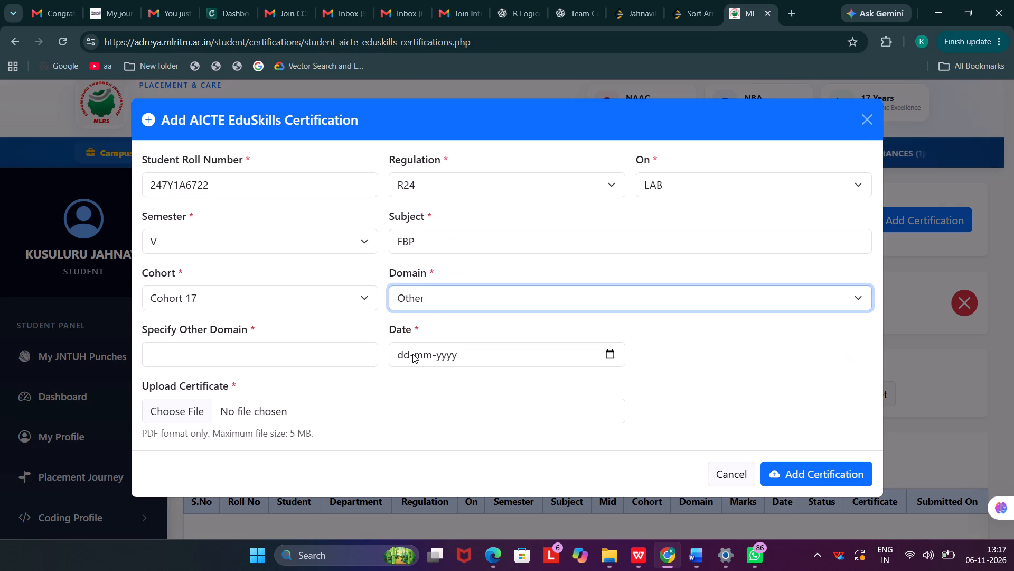
Return the form to half the screen and examine the internship title on the certificate beside it.
{"action": "left_click", "coordinate": [247, 353]}
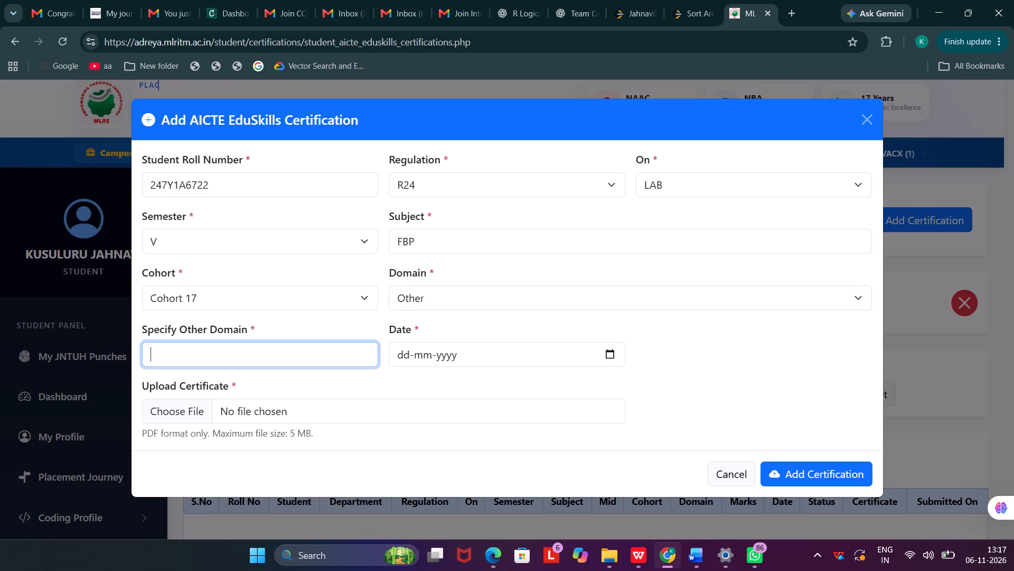
{"action": "key", "text": "super+Left"}
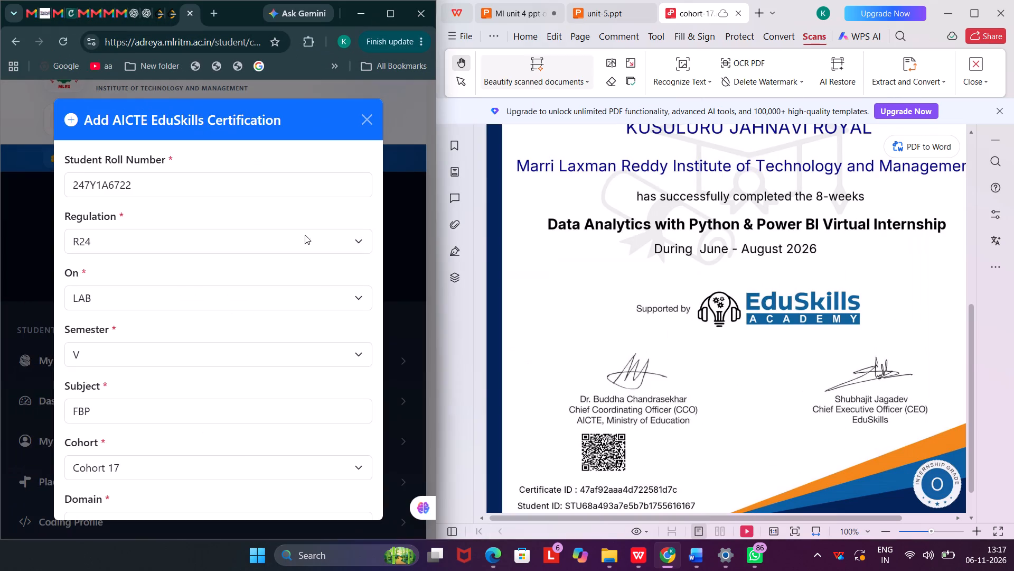
{"action": "scroll", "coordinate": [140, 419], "scroll_direction": "down", "scroll_amount": 3}
{"action": "left_click", "coordinate": [110, 512]}
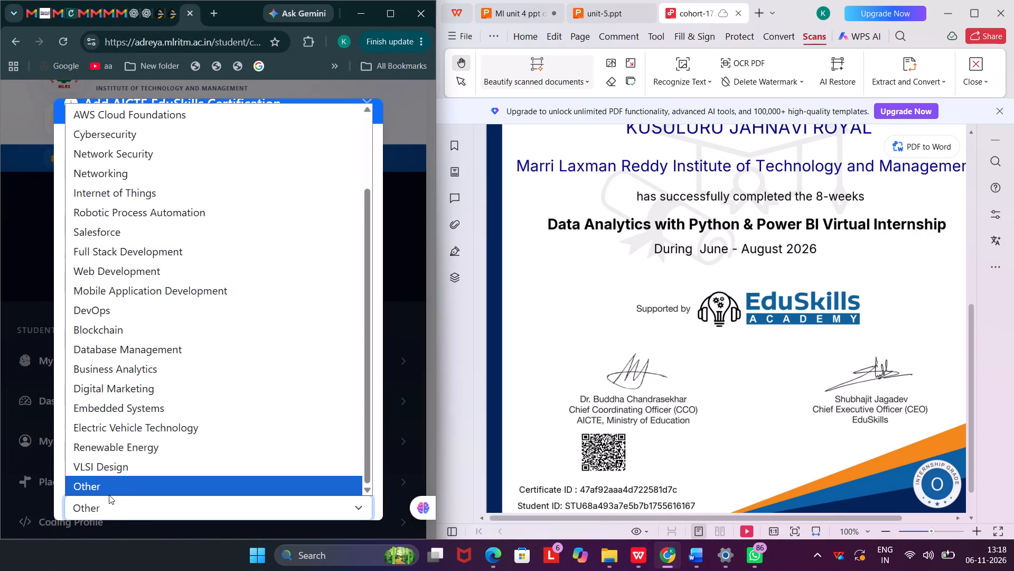
{"action": "left_click", "coordinate": [108, 498]}
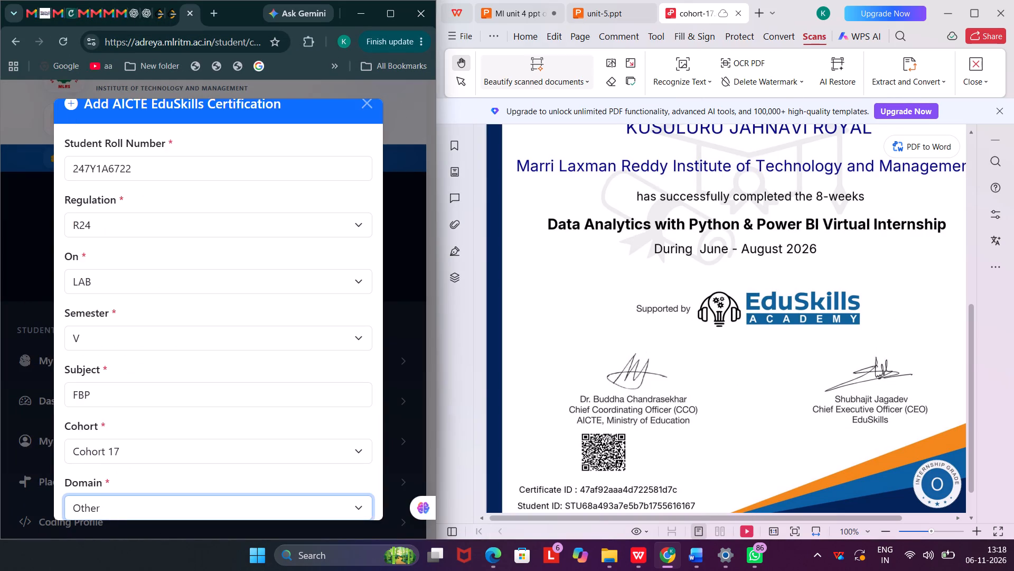
{"action": "scroll", "coordinate": [143, 388], "scroll_direction": "down", "scroll_amount": 8}
{"action": "left_click_drag", "start_coordinate": [543, 225], "coordinate": [626, 223]}
{"action": "left_click_drag", "start_coordinate": [948, 225], "coordinate": [863, 223]}
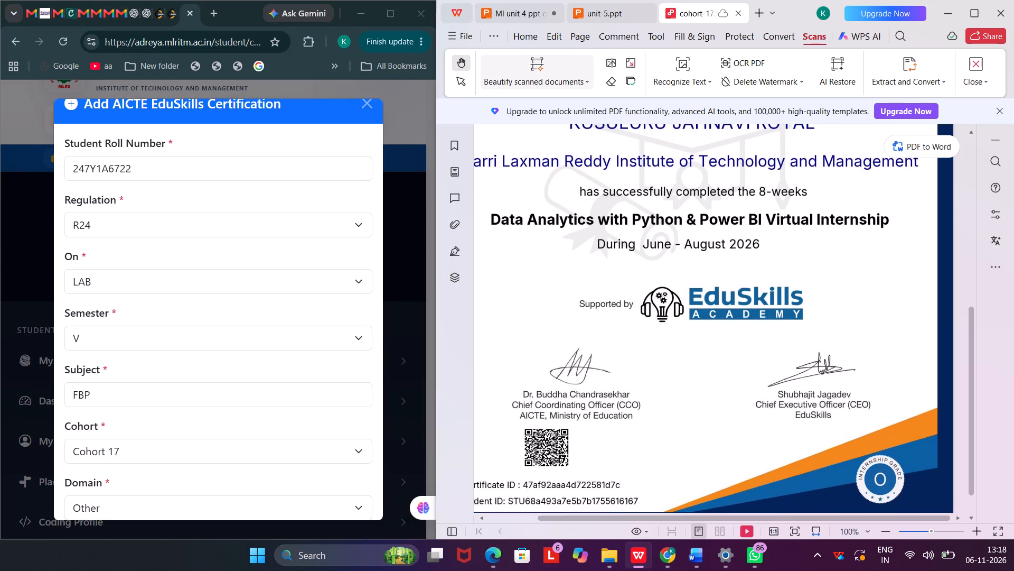
{"action": "left_click_drag", "start_coordinate": [863, 223], "coordinate": [852, 224]}
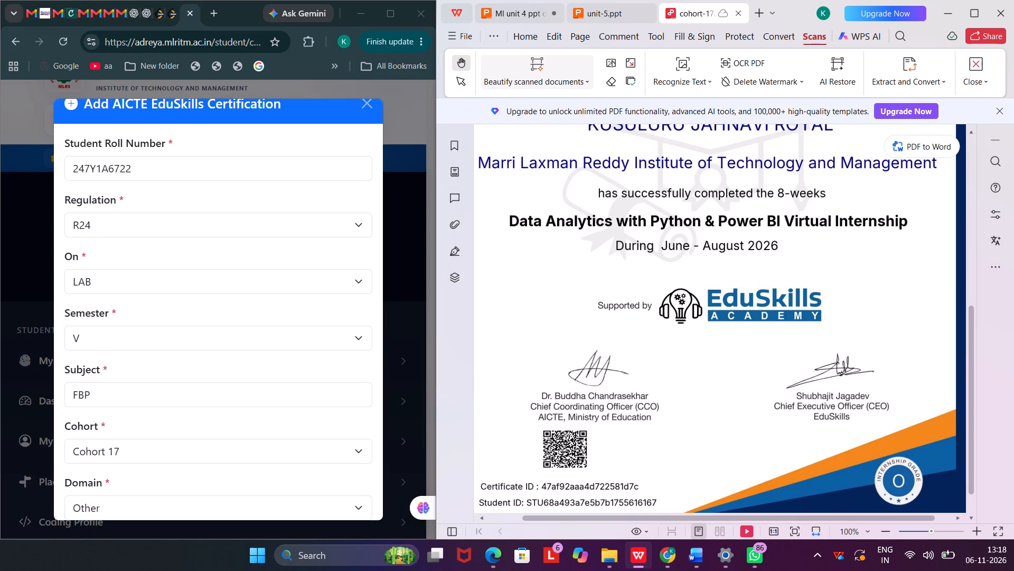
Maximize the certification form's window and specify the other domain as DATA ANALYTICS WITH PYTHON AND POWER BI.
{"action": "left_click", "coordinate": [389, 13]}
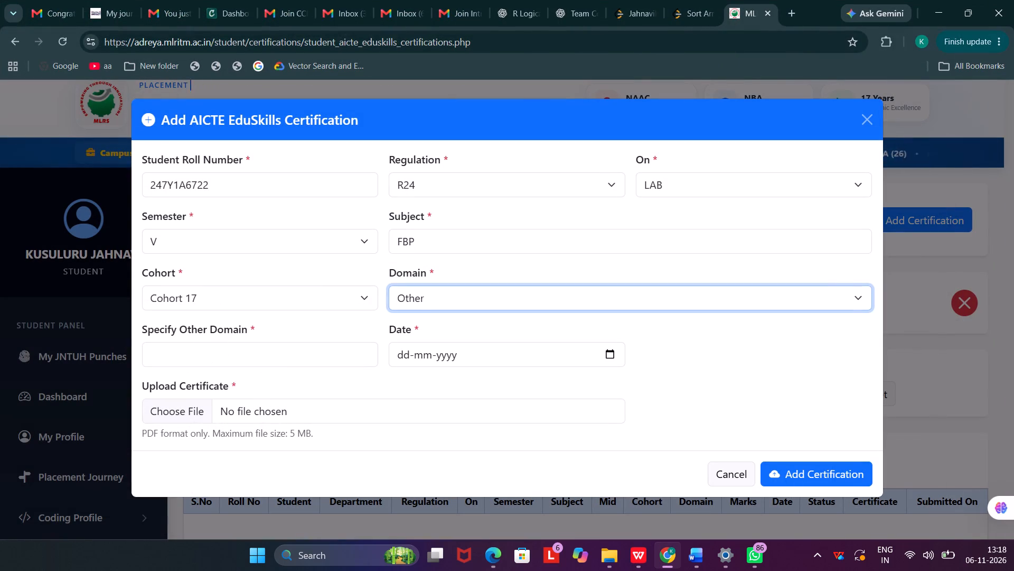
{"action": "left_click", "coordinate": [202, 355]}
{"action": "type", "text": "DATA ANALYTICS WITH PYTHON AN D"}
{"action": "key", "text": "p"}
{"action": "key", "text": "BackSpace"}
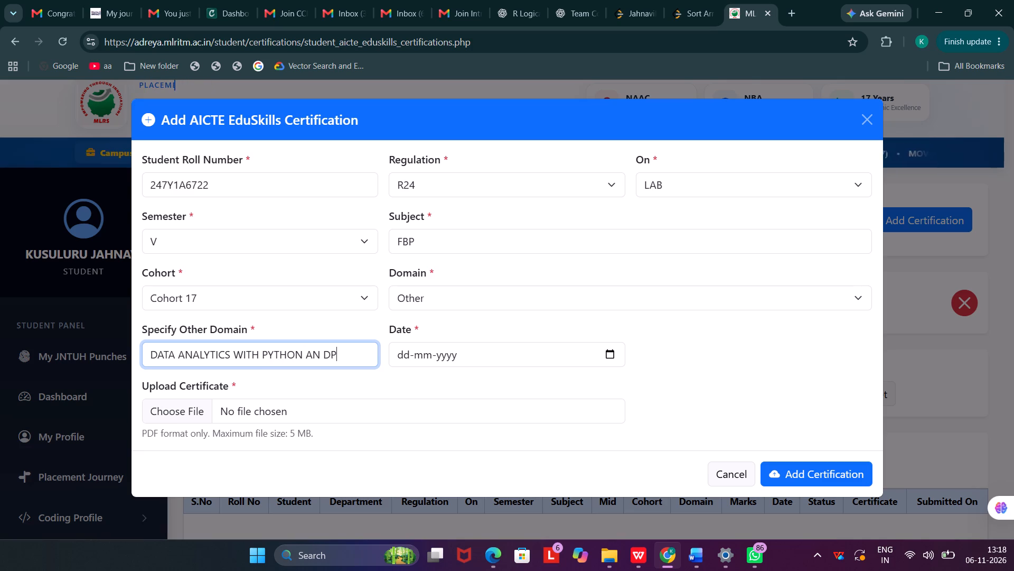
{"action": "key", "text": "BackSpace"}
{"action": "key", "text": "BackSpace"}
{"action": "type", "text": "D POWER BI"}
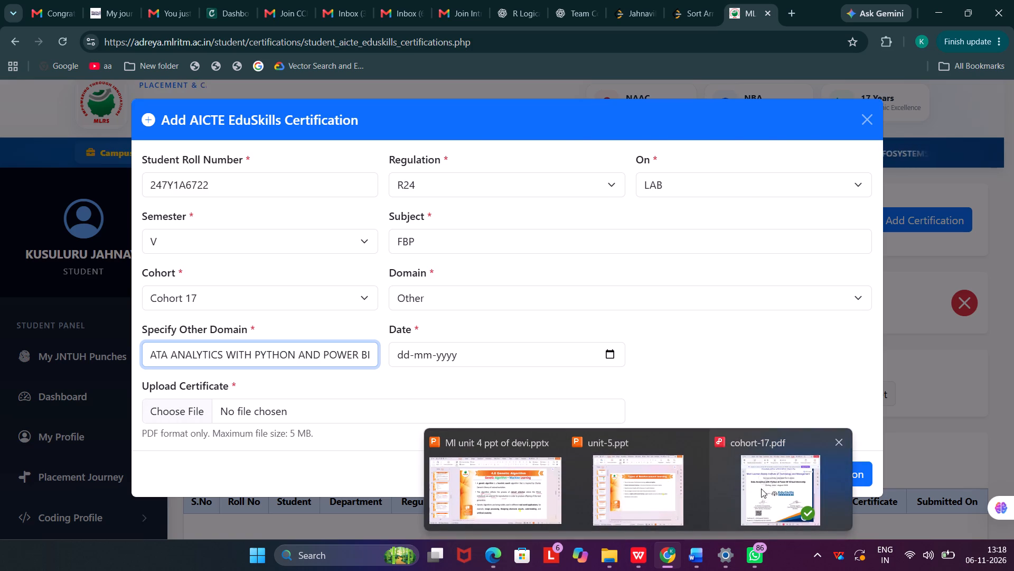
Switch to the cohort-17 certificate PDF, enlarge it to full screen and examine it for the certification date.
{"action": "left_click", "coordinate": [768, 489]}
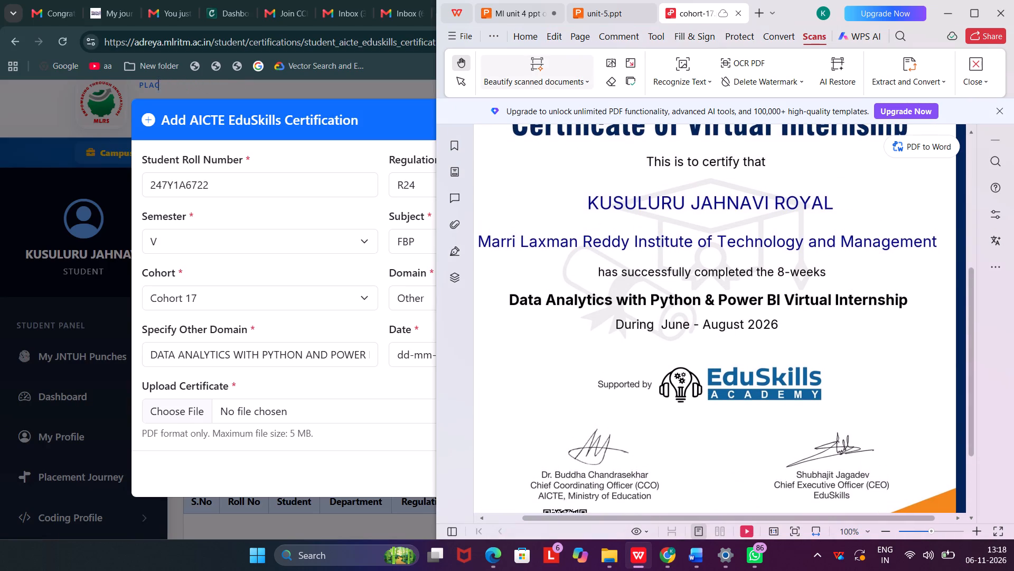
{"action": "scroll", "coordinate": [728, 394], "scroll_direction": "down", "scroll_amount": 1}
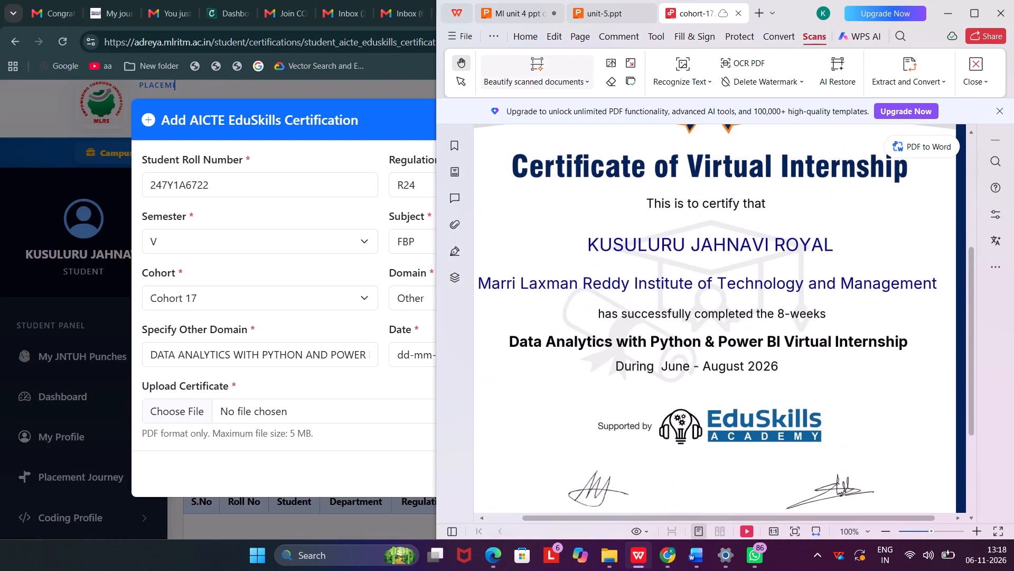
{"action": "scroll", "coordinate": [728, 394], "scroll_direction": "down", "scroll_amount": 1}
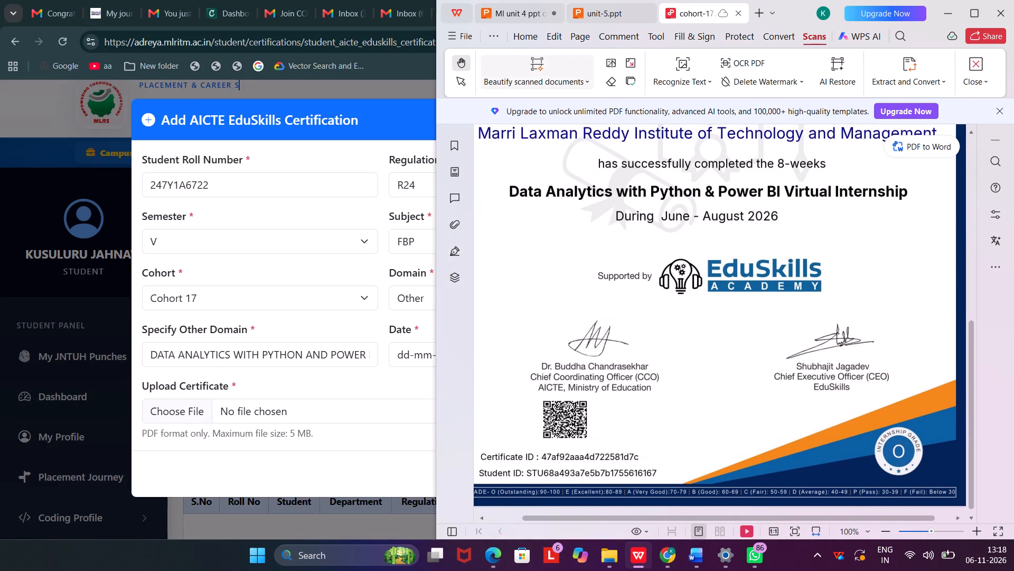
{"action": "scroll", "coordinate": [728, 394], "scroll_direction": "down", "scroll_amount": 1}
{"action": "scroll", "coordinate": [728, 394], "scroll_direction": "up", "scroll_amount": 1}
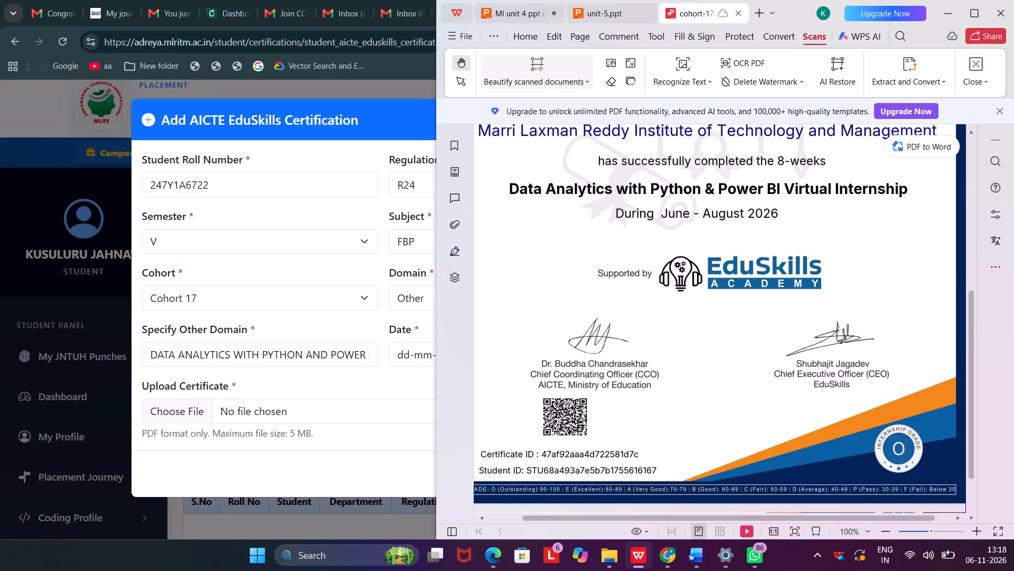
{"action": "scroll", "coordinate": [728, 394], "scroll_direction": "up", "scroll_amount": 2}
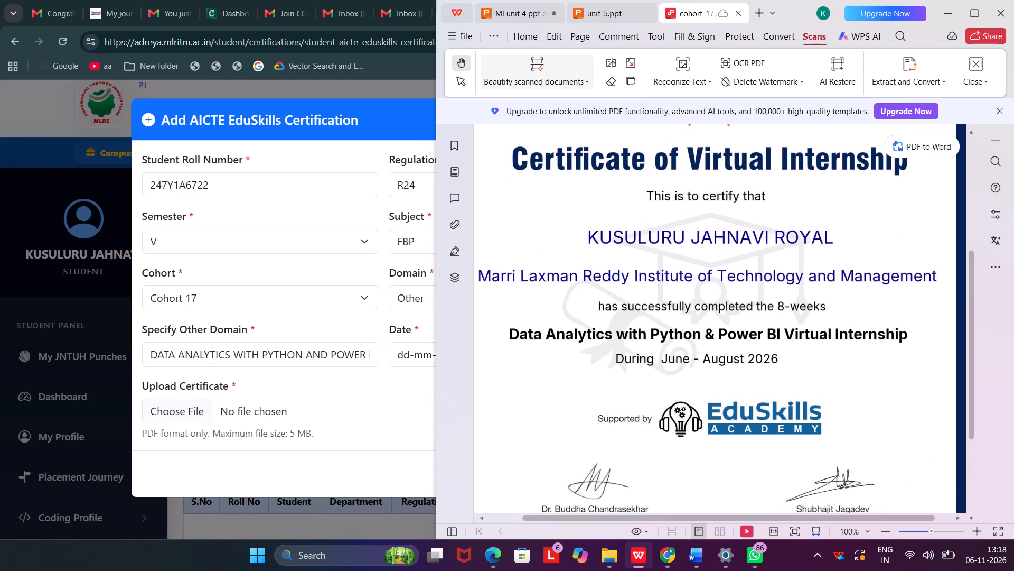
{"action": "scroll", "coordinate": [728, 394], "scroll_direction": "up", "scroll_amount": 2}
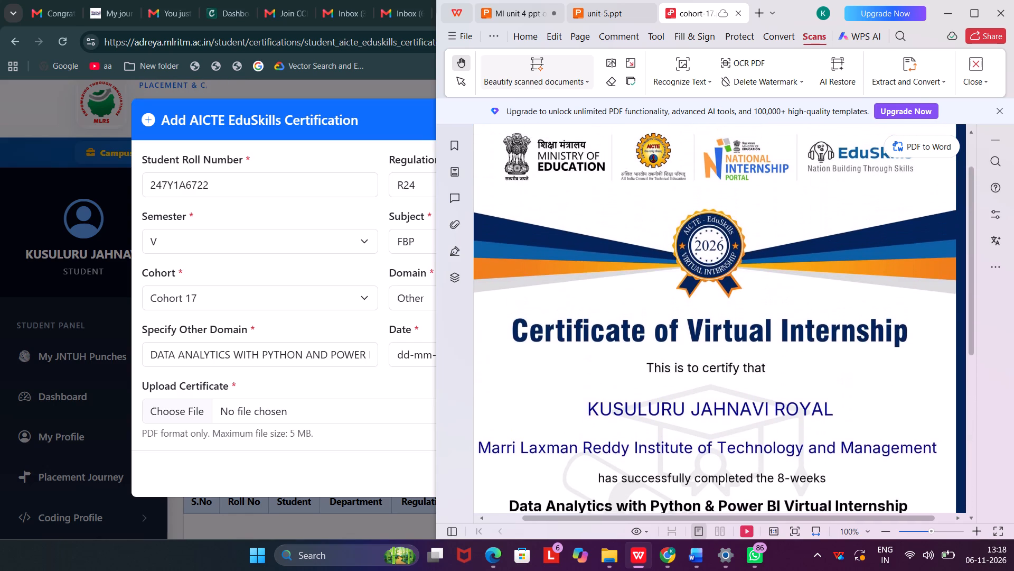
{"action": "scroll", "coordinate": [728, 394], "scroll_direction": "up", "scroll_amount": 1}
{"action": "left_click", "coordinate": [967, 13]}
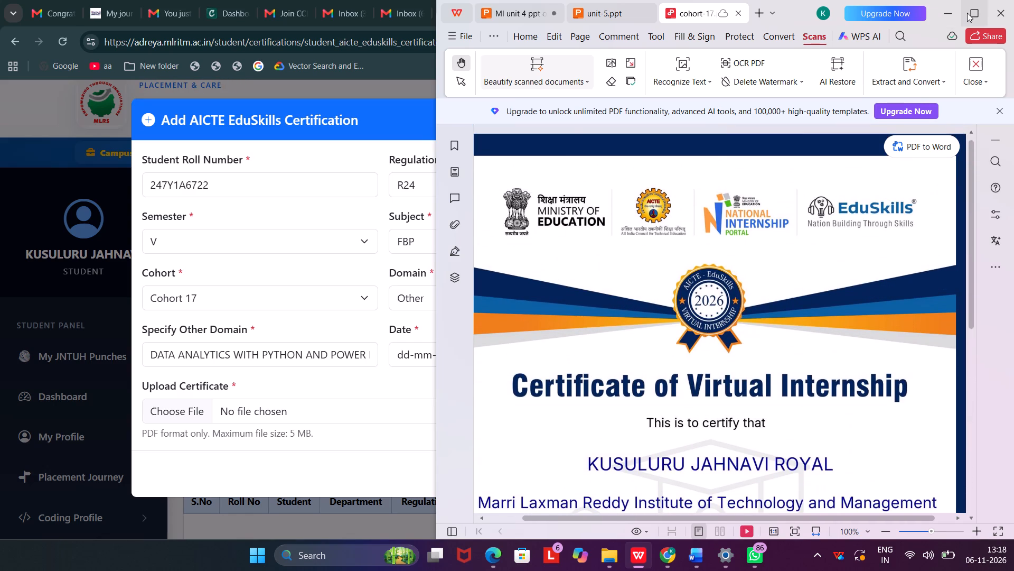
{"action": "scroll", "coordinate": [581, 349], "scroll_direction": "down", "scroll_amount": 2}
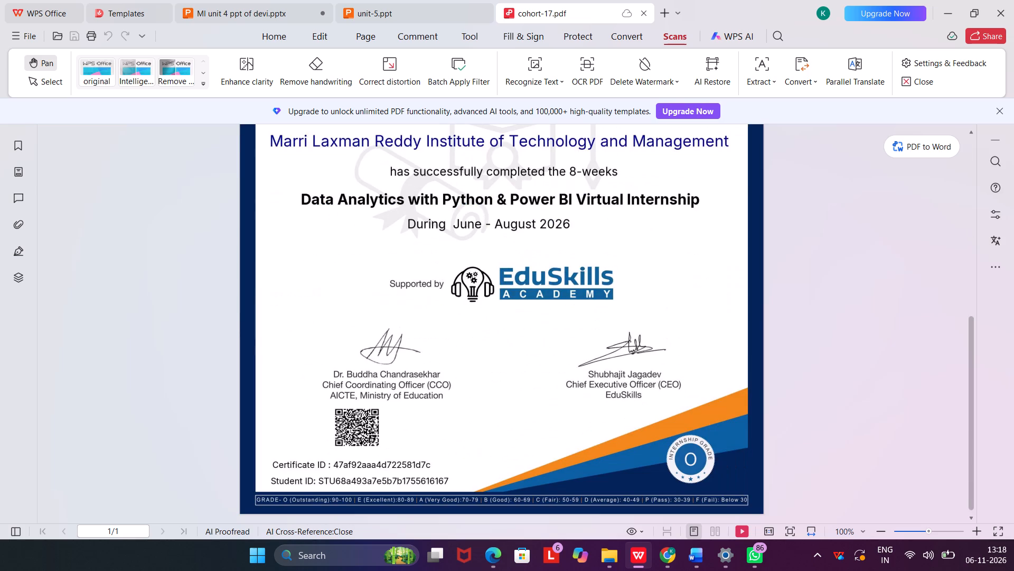
{"action": "scroll", "coordinate": [581, 349], "scroll_direction": "down", "scroll_amount": 3}
{"action": "scroll", "coordinate": [581, 349], "scroll_direction": "up", "scroll_amount": 1}
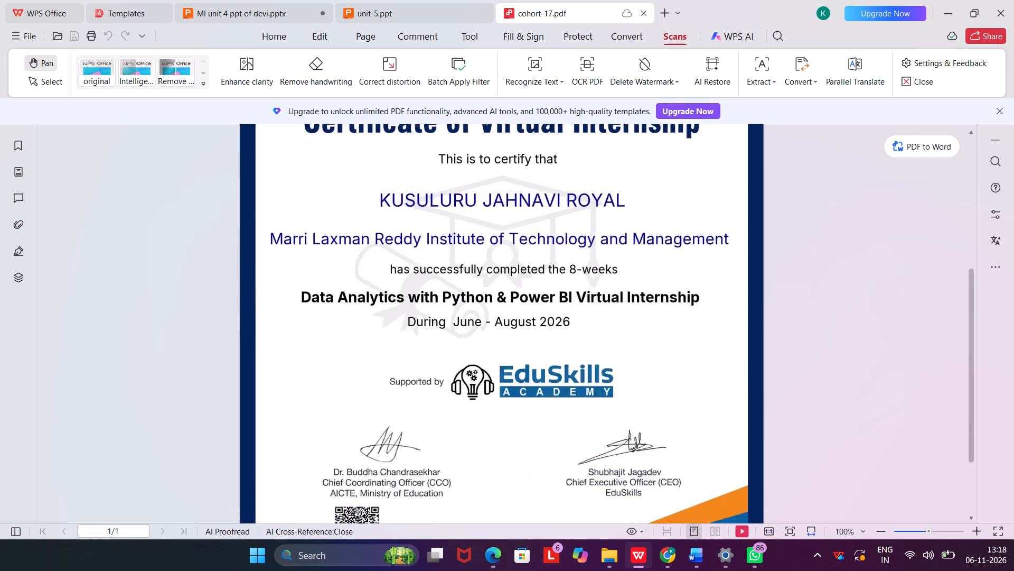
{"action": "scroll", "coordinate": [581, 349], "scroll_direction": "up", "scroll_amount": 1}
{"action": "scroll", "coordinate": [581, 349], "scroll_direction": "down", "scroll_amount": 1}
{"action": "scroll", "coordinate": [581, 349], "scroll_direction": "up", "scroll_amount": 1}
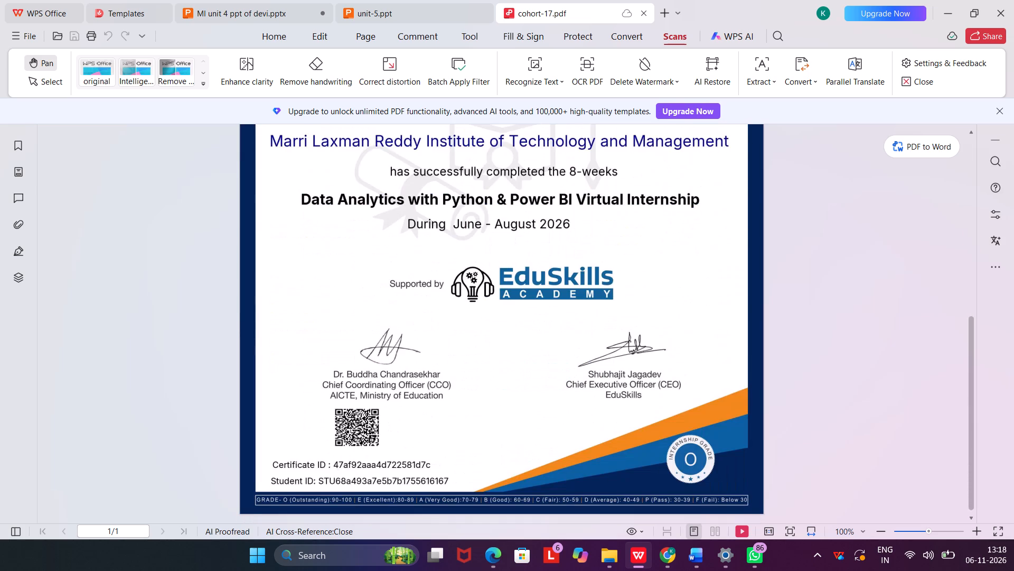
Check the upper part of the cohort-17 certificate for a certification date, and minimize the PDF window.
{"action": "scroll", "coordinate": [581, 349], "scroll_direction": "up", "scroll_amount": 1}
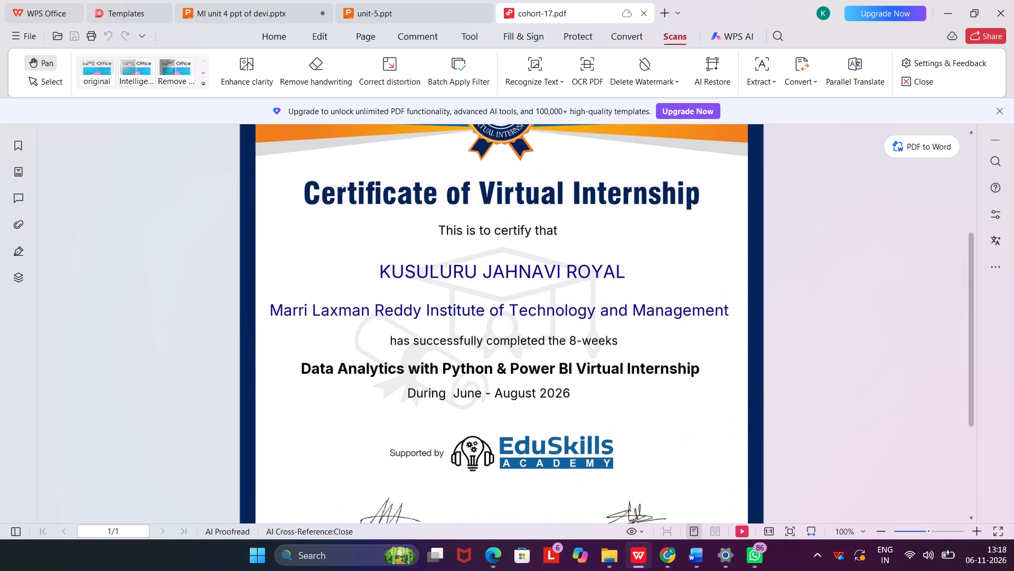
{"action": "scroll", "coordinate": [581, 349], "scroll_direction": "up", "scroll_amount": 3}
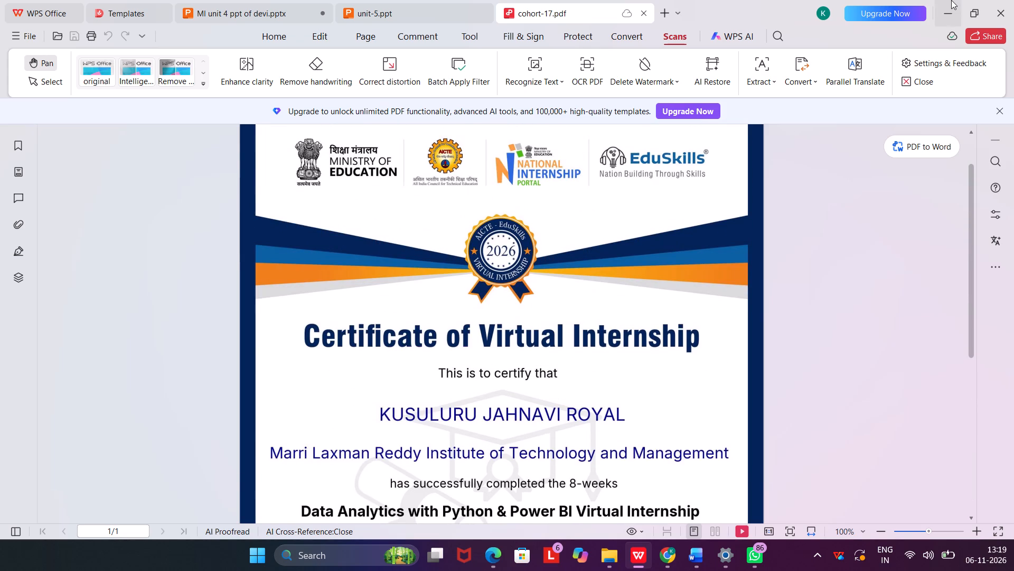
{"action": "left_click", "coordinate": [951, 0]}
Open the EduSkills internship portal in a new browser tab and accept its cookies.
{"action": "left_click", "coordinate": [792, 11]}
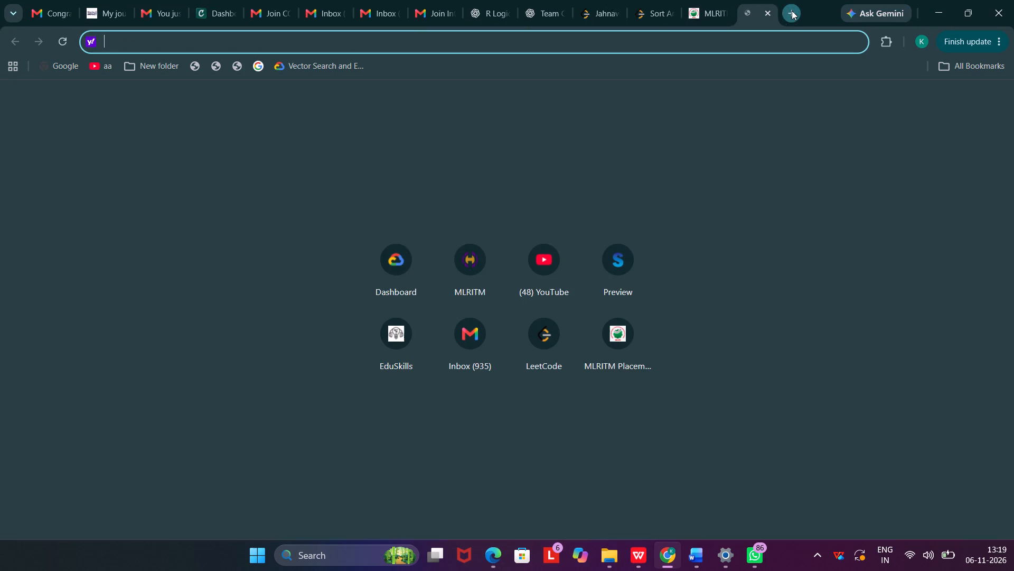
{"action": "type", "text": "EDU"}
{"action": "key", "text": "Return"}
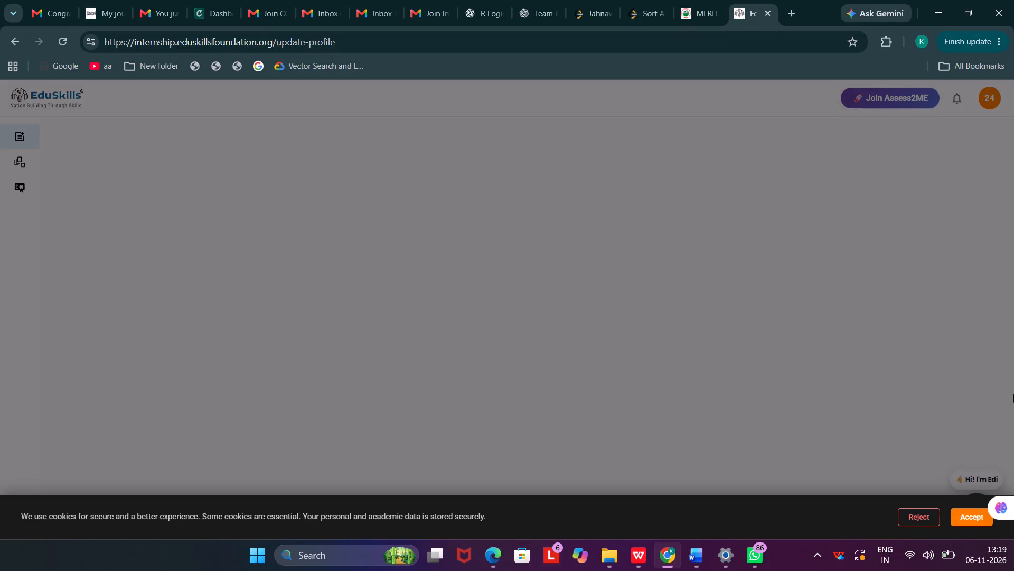
{"action": "left_click", "coordinate": [978, 523]}
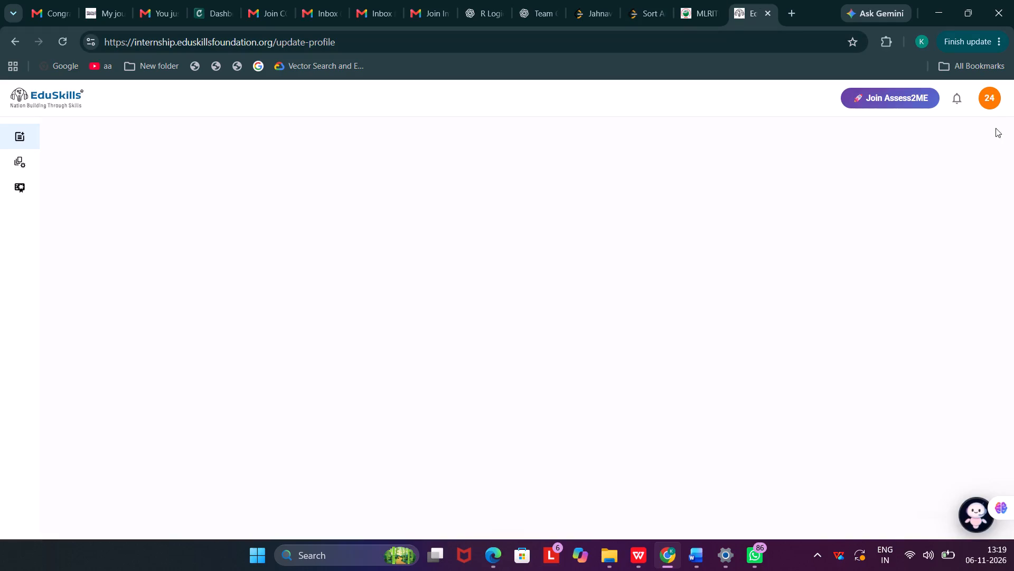
Check the account options on the EduSkills portal and open its certificate section.
{"action": "left_click", "coordinate": [987, 96]}
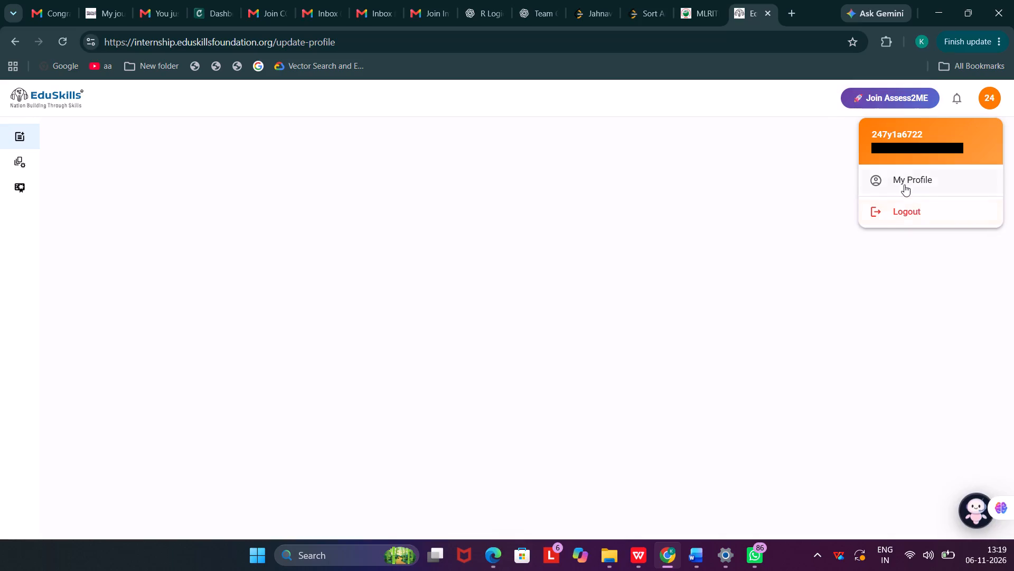
{"action": "left_click", "coordinate": [22, 187]}
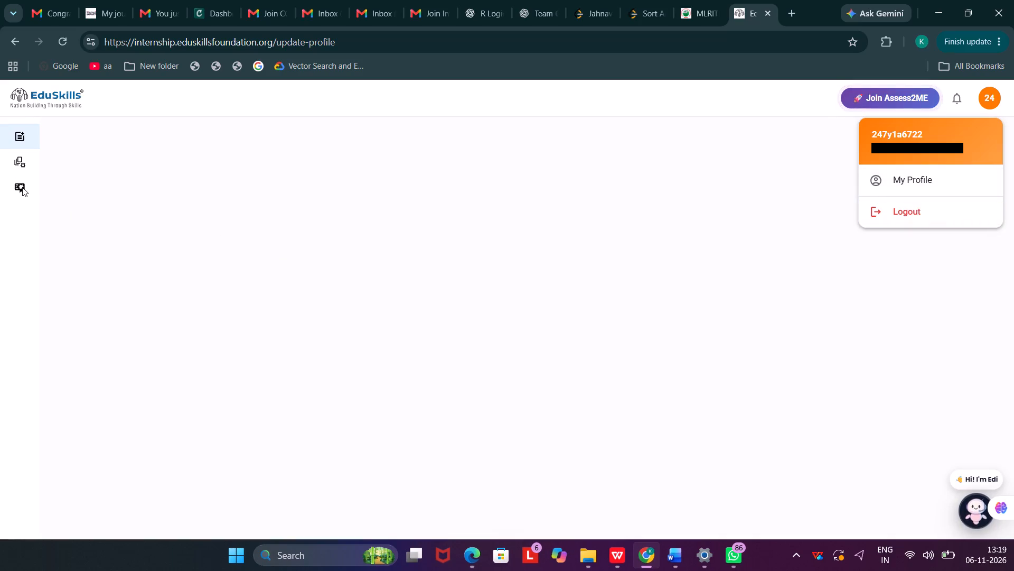
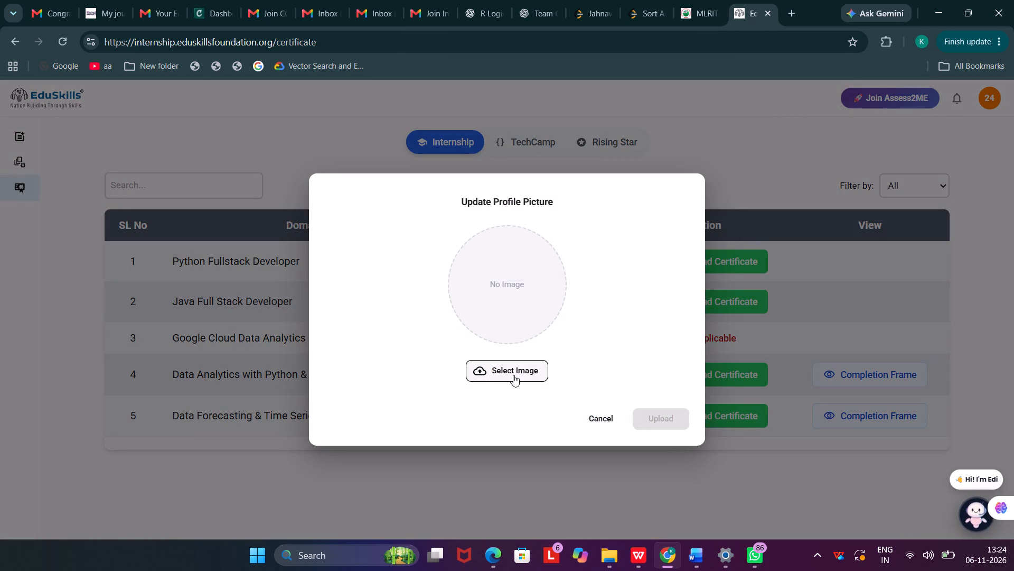
Dismiss the profile picture update on the EduSkills portal and return to the date field of the placement portal's certification form.
{"action": "left_click", "coordinate": [600, 419]}
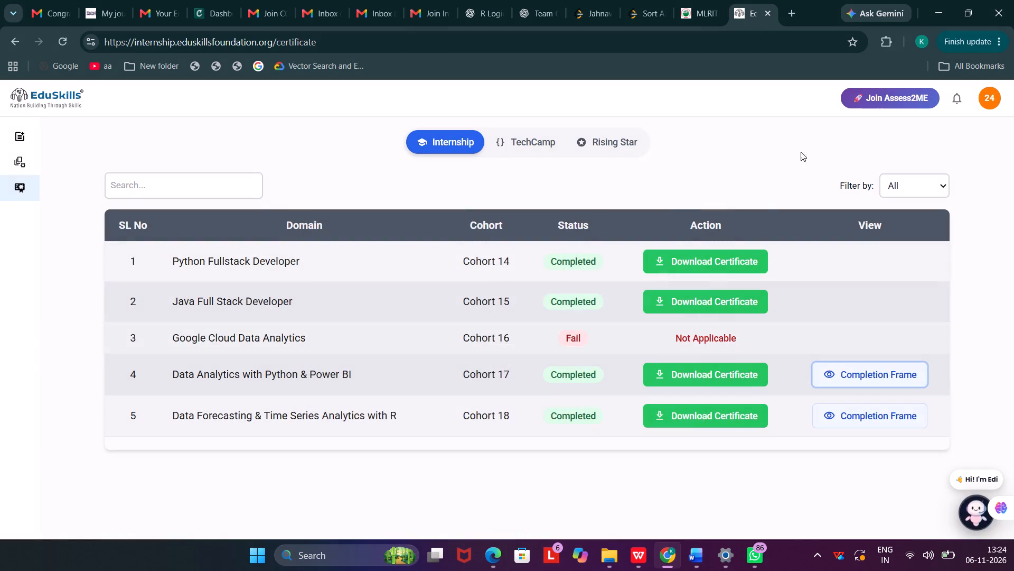
{"action": "left_click", "coordinate": [690, 11]}
{"action": "left_click", "coordinate": [406, 358]}
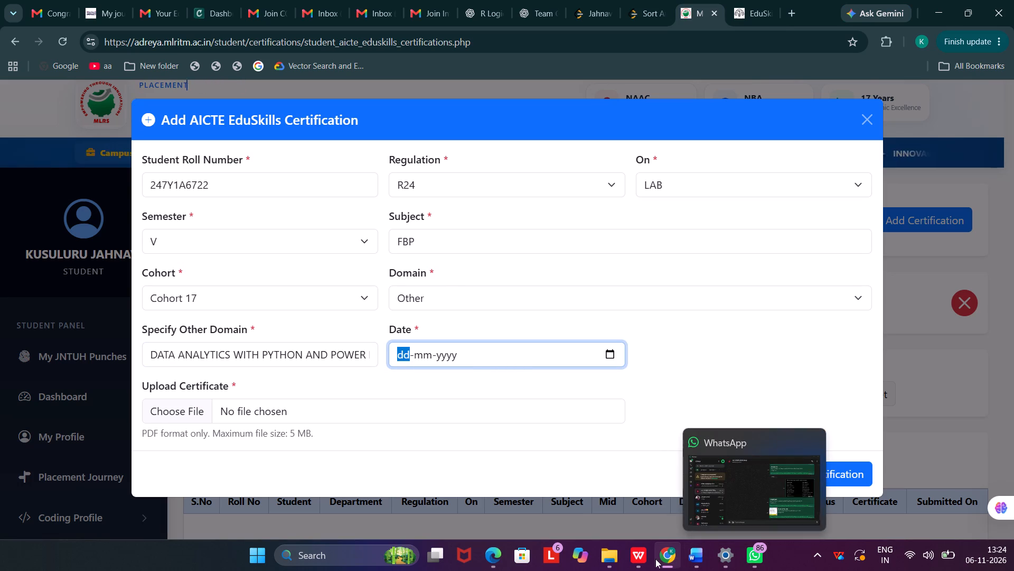
Switch to the cohort-17 certificate PDF, examine the whole page for the certification date, and return to the certification form.
{"action": "left_click", "coordinate": [760, 483]}
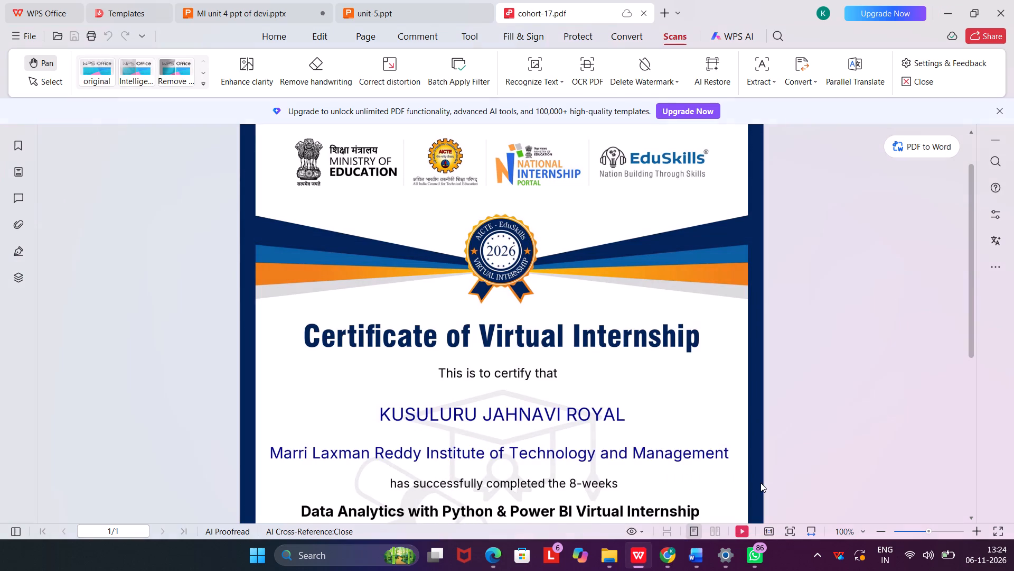
{"action": "scroll", "coordinate": [482, 329], "scroll_direction": "down", "scroll_amount": 1}
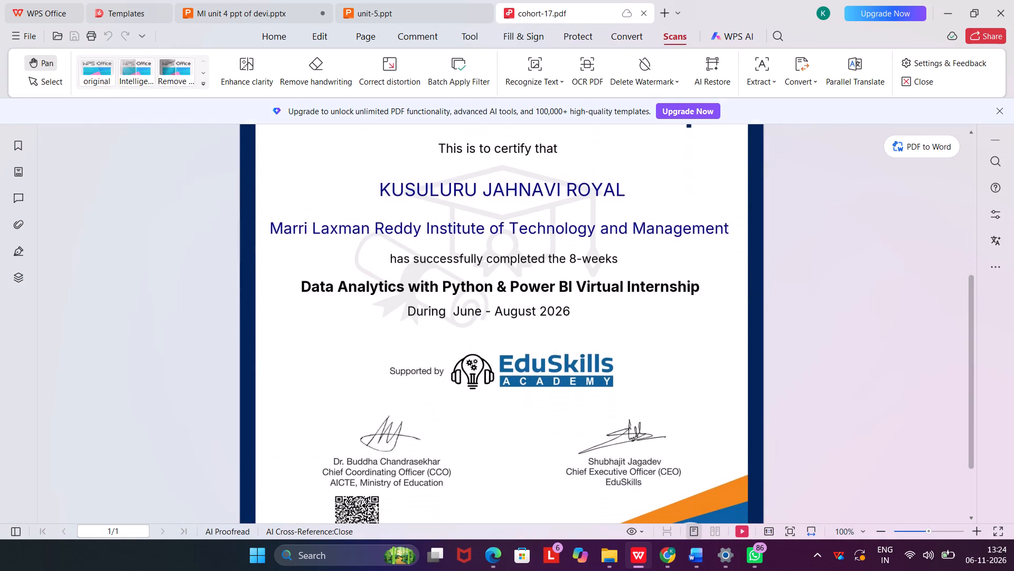
{"action": "scroll", "coordinate": [482, 329], "scroll_direction": "down", "scroll_amount": 1}
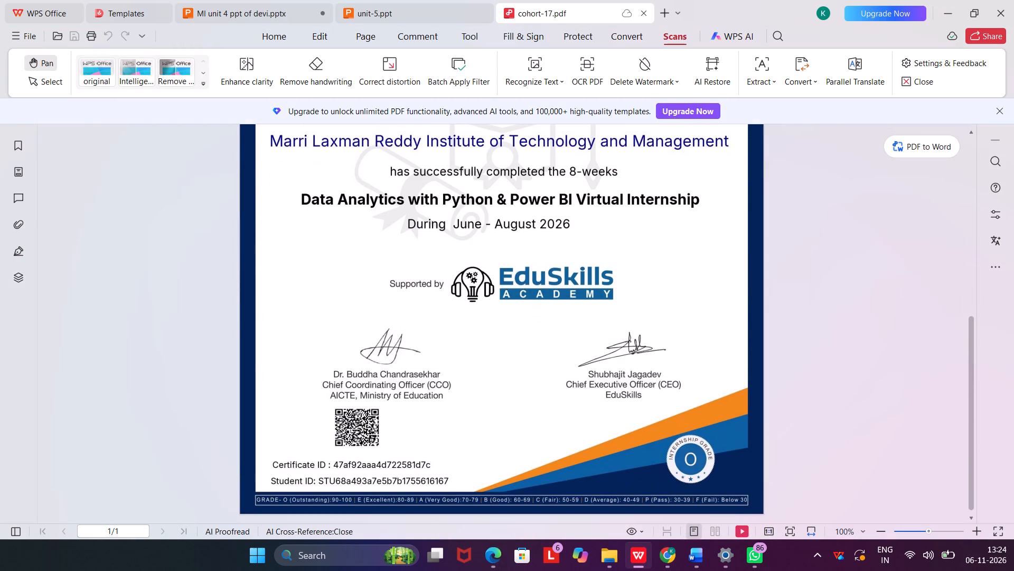
{"action": "scroll", "coordinate": [482, 329], "scroll_direction": "down", "scroll_amount": 2}
{"action": "scroll", "coordinate": [482, 329], "scroll_direction": "up", "scroll_amount": 3, "text": "ctrl"}
{"action": "scroll", "coordinate": [482, 329], "scroll_direction": "down", "scroll_amount": 3}
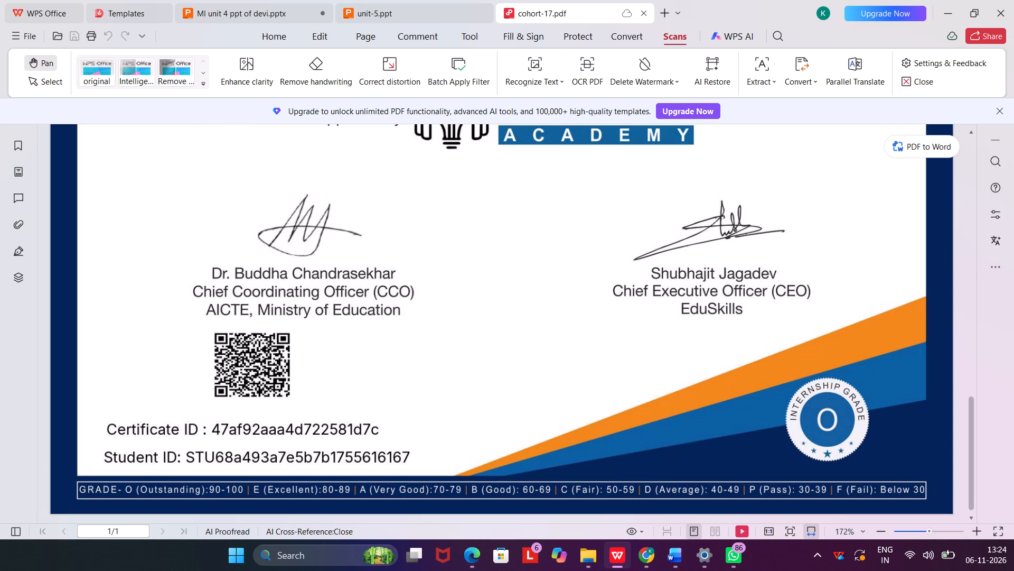
{"action": "scroll", "coordinate": [485, 328], "scroll_direction": "up", "scroll_amount": 2}
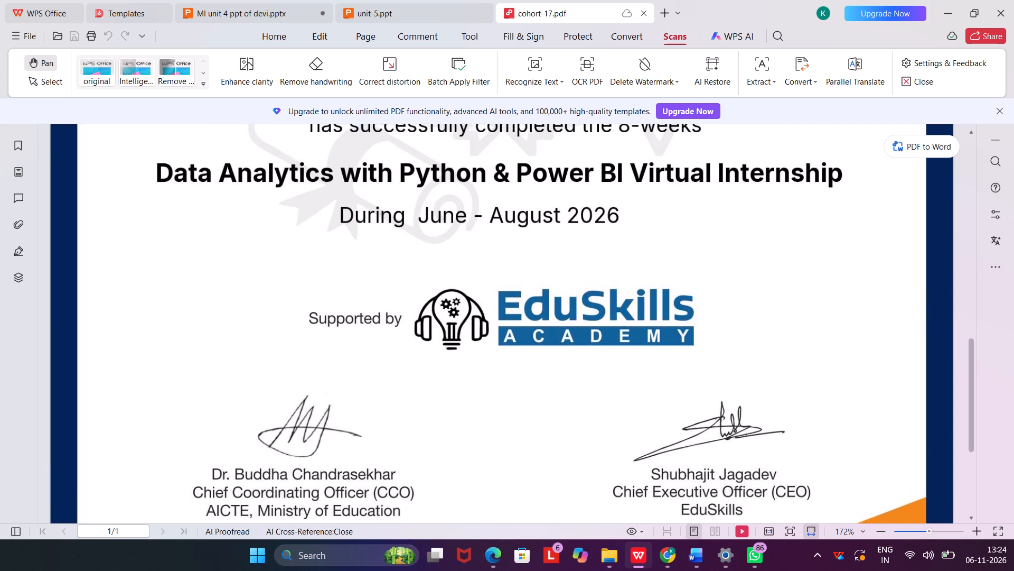
{"action": "scroll", "coordinate": [485, 328], "scroll_direction": "up", "scroll_amount": 2}
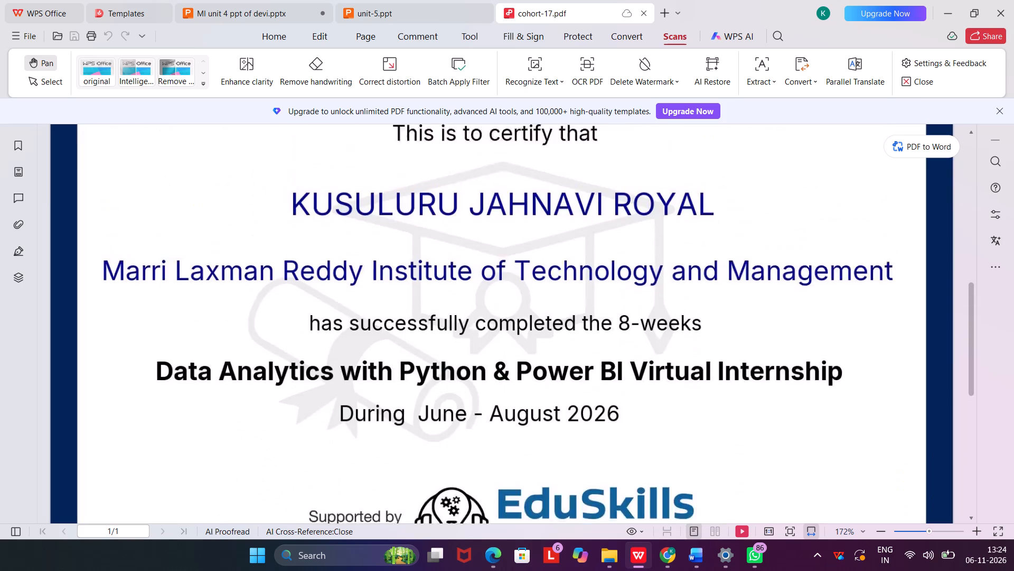
{"action": "scroll", "coordinate": [485, 328], "scroll_direction": "up", "scroll_amount": 2}
{"action": "scroll", "coordinate": [485, 328], "scroll_direction": "down", "scroll_amount": 4, "text": "ctrl"}
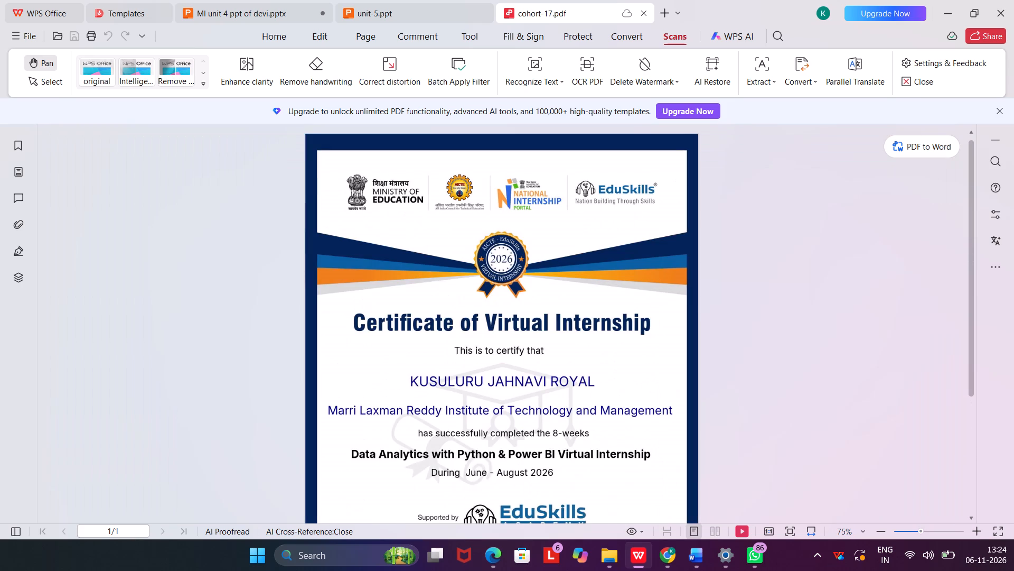
{"action": "left_click", "coordinate": [955, 13]}
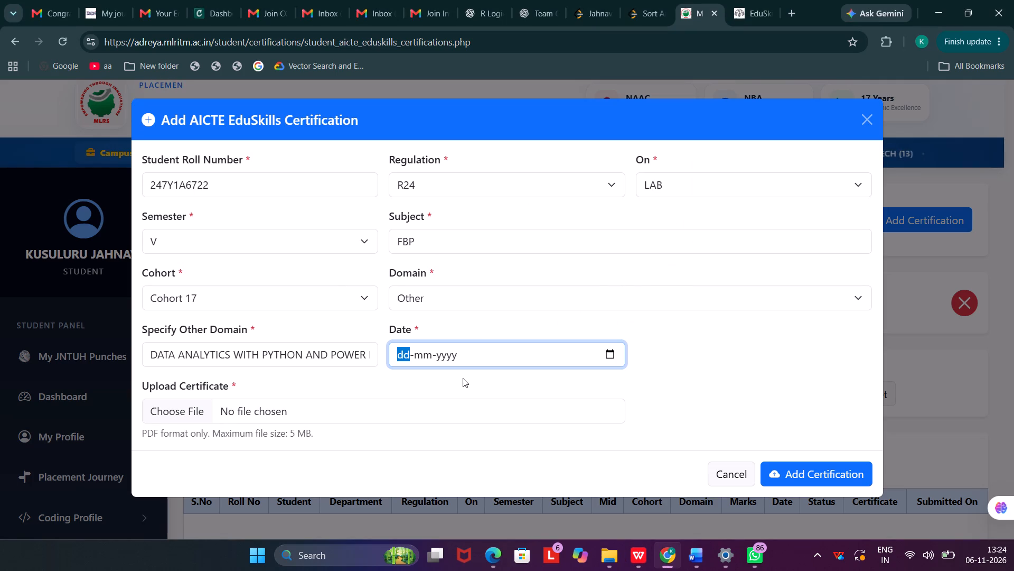
Set the certification date to 10-10-2026.
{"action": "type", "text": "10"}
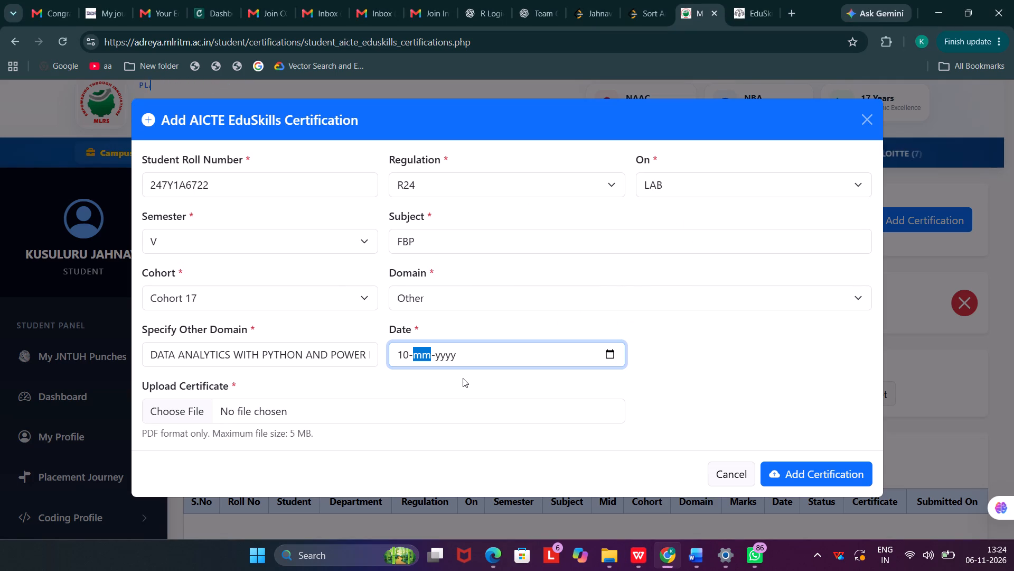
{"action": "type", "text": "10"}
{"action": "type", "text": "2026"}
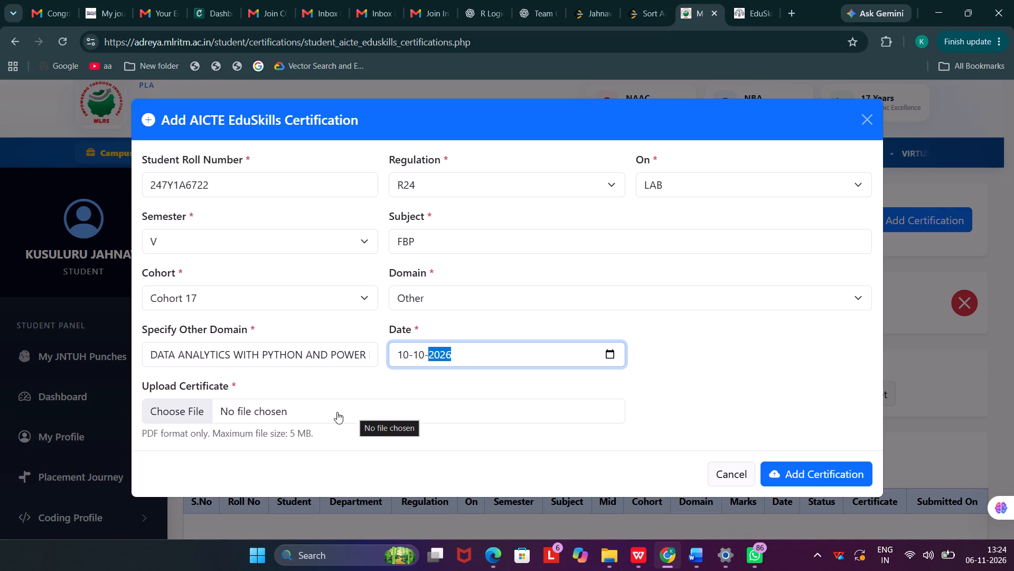
Attach the cohort-17 PDF from the desktop folder 6722 cer as the certificate and submit the certification.
{"action": "left_click", "coordinate": [195, 410]}
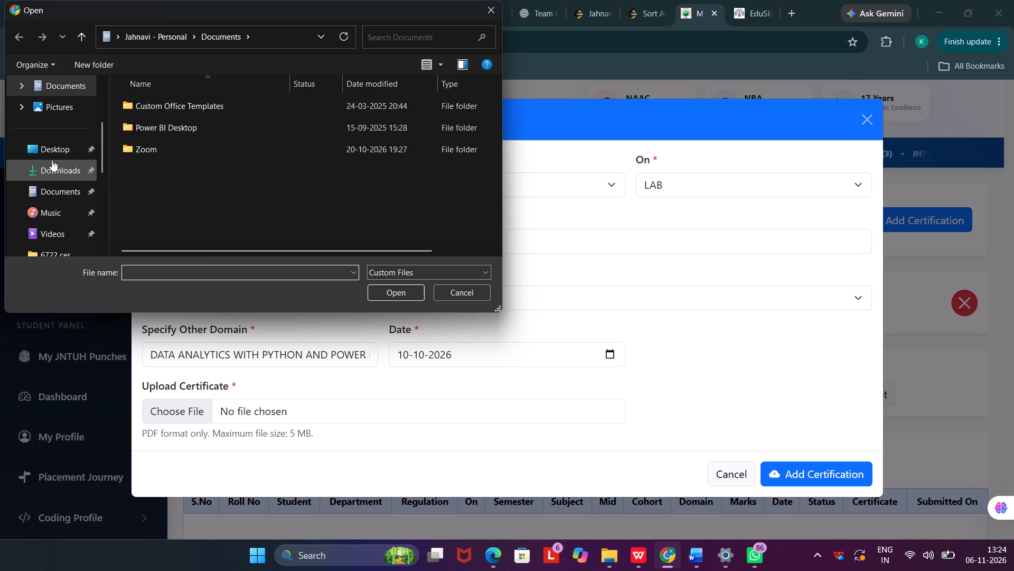
{"action": "left_click", "coordinate": [51, 152]}
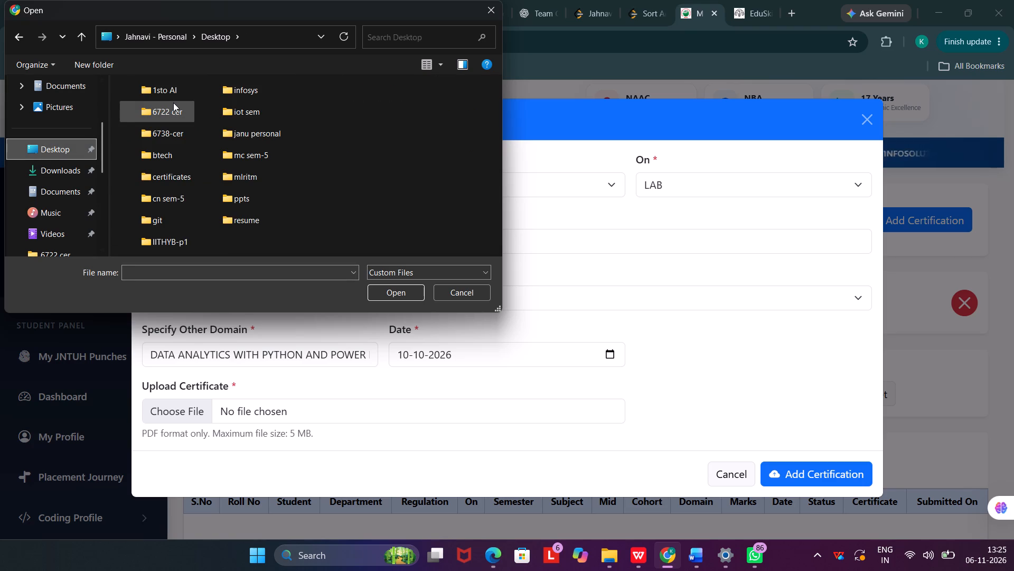
{"action": "double_click", "coordinate": [173, 103]}
{"action": "left_click", "coordinate": [163, 217]}
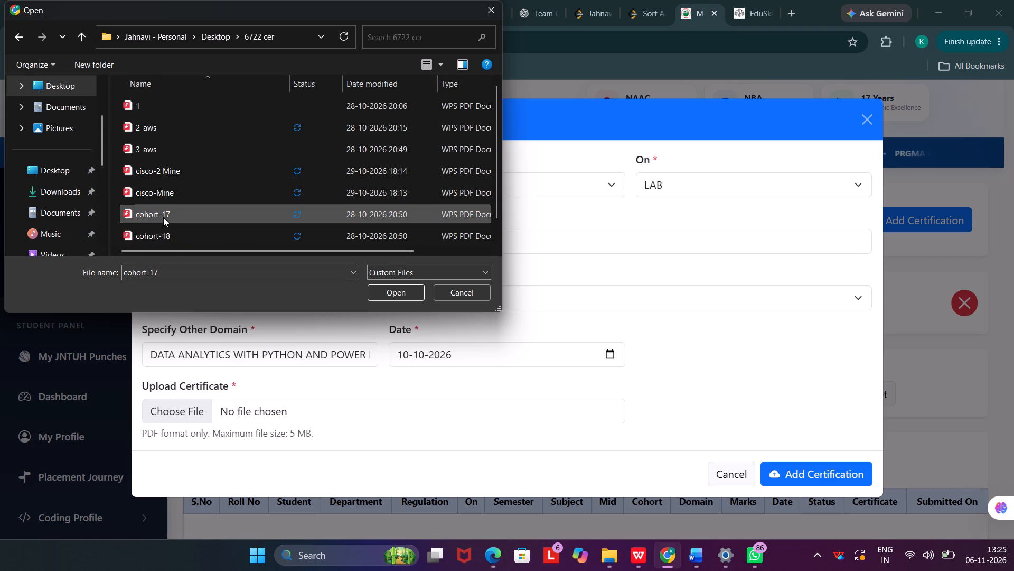
{"action": "left_click", "coordinate": [392, 294]}
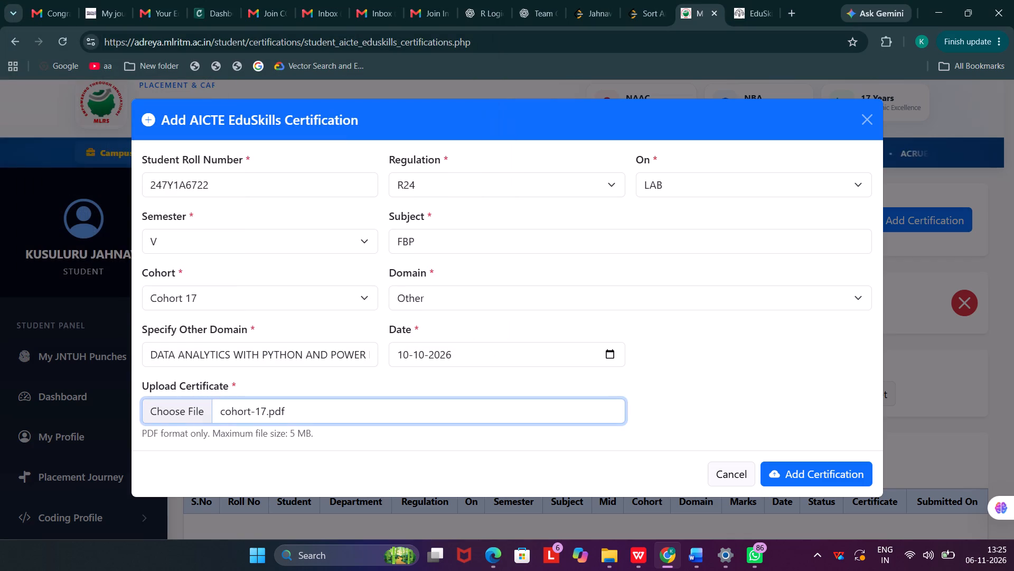
{"action": "left_click", "coordinate": [793, 481]}
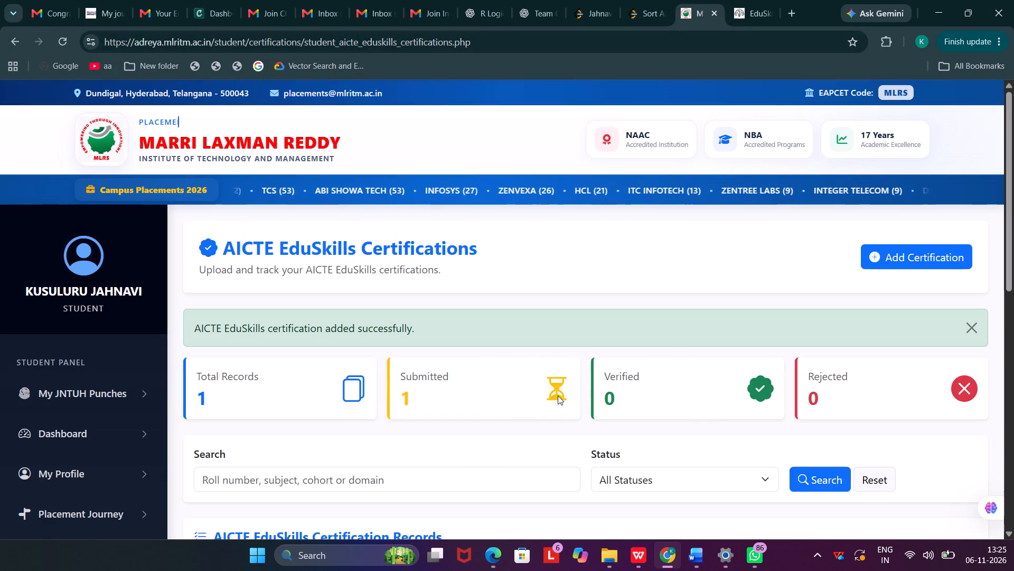
Check the submitted entry in the AICTE EduSkills certification records and view the status filter options.
{"action": "scroll", "coordinate": [558, 395], "scroll_direction": "down", "scroll_amount": 1}
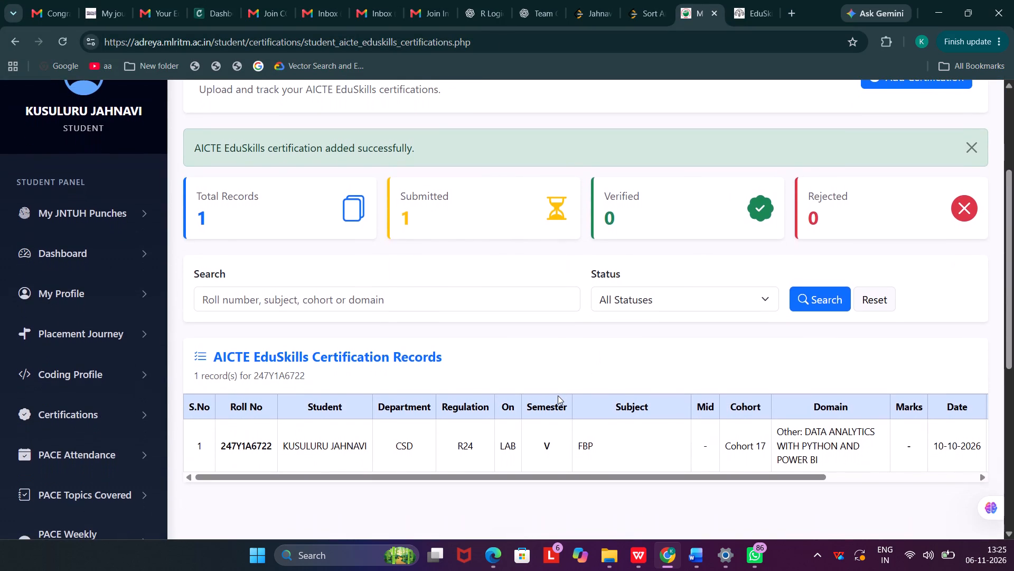
{"action": "scroll", "coordinate": [558, 395], "scroll_direction": "down", "scroll_amount": 1}
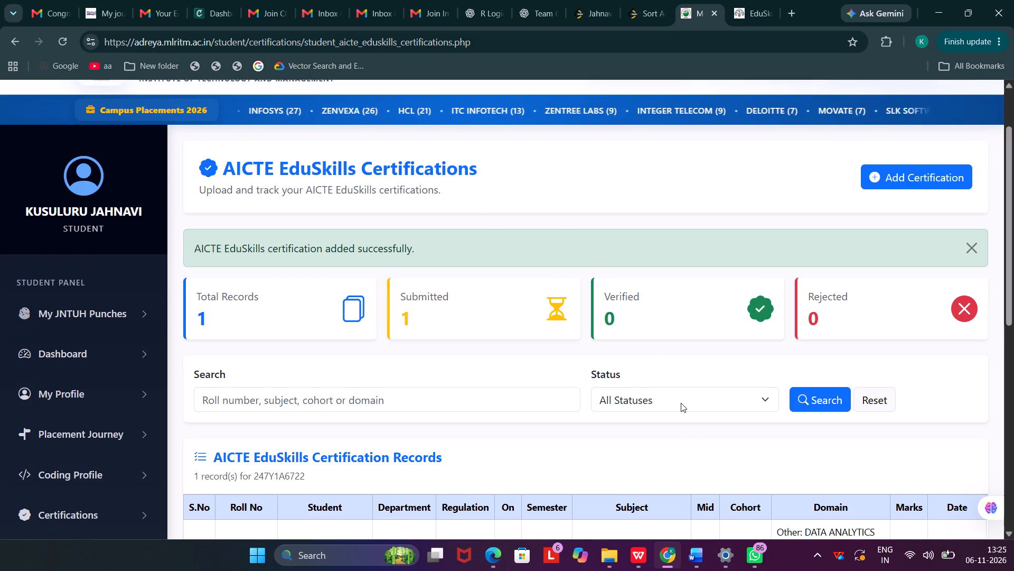
{"action": "left_click", "coordinate": [681, 403]}
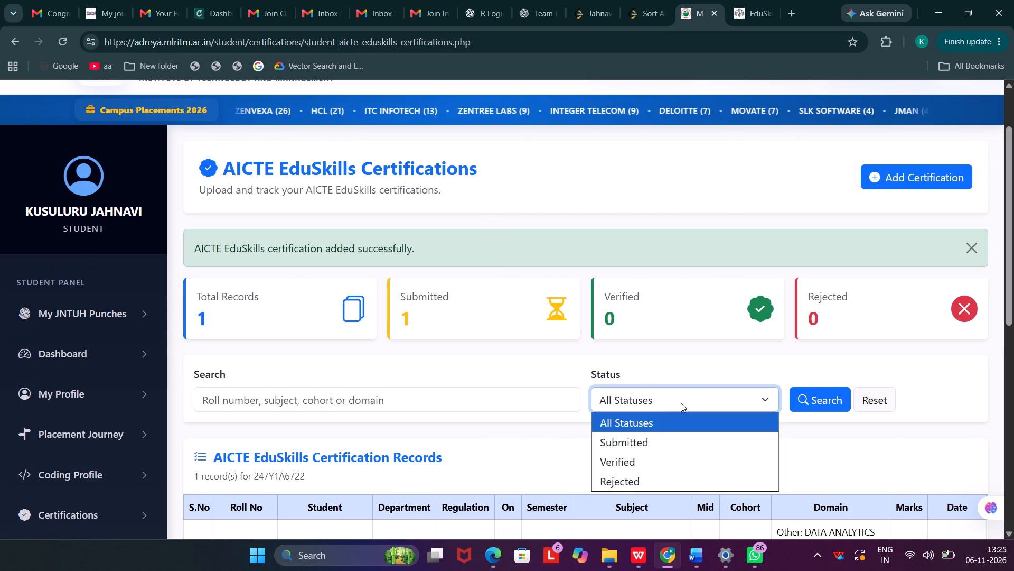
{"action": "left_click", "coordinate": [681, 403]}
Start another AICTE EduSkills certification with regulation R24, LAB, semester V, subject DATA SCIENCE and Cohort 18.
{"action": "left_click", "coordinate": [879, 183]}
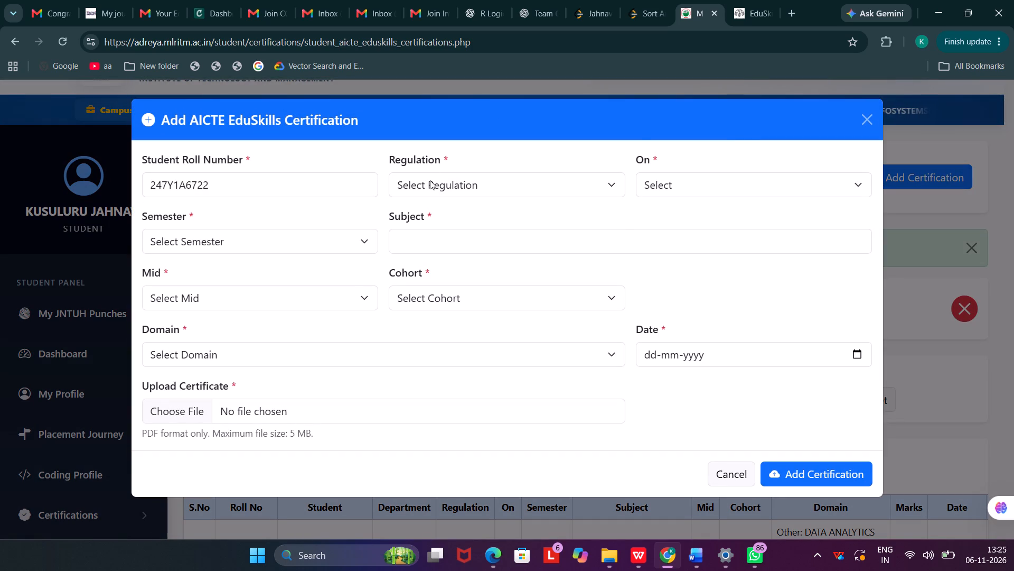
{"action": "left_click", "coordinate": [430, 180]}
{"action": "left_click", "coordinate": [428, 245]}
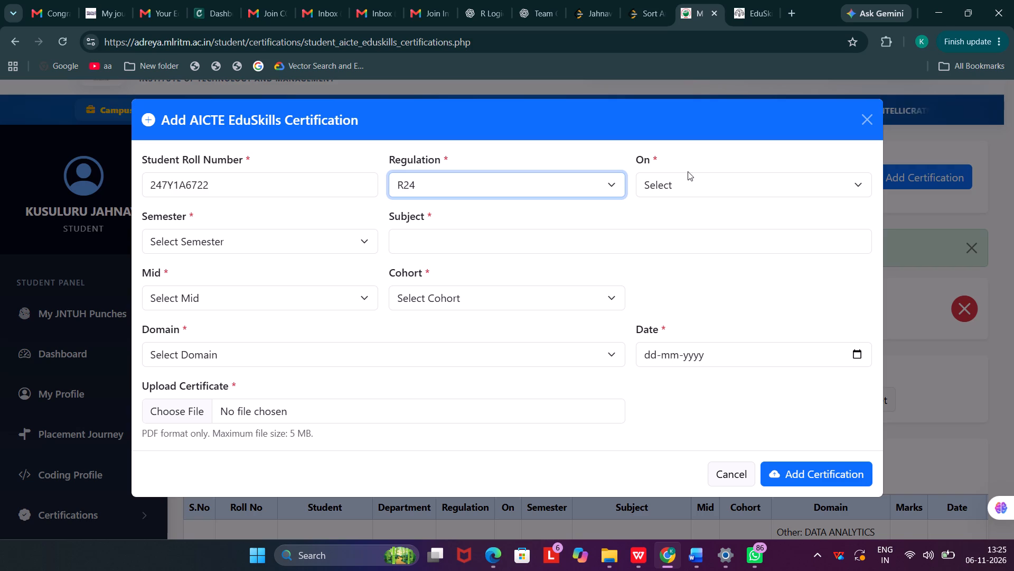
{"action": "left_click", "coordinate": [686, 183]}
{"action": "left_click", "coordinate": [678, 242]}
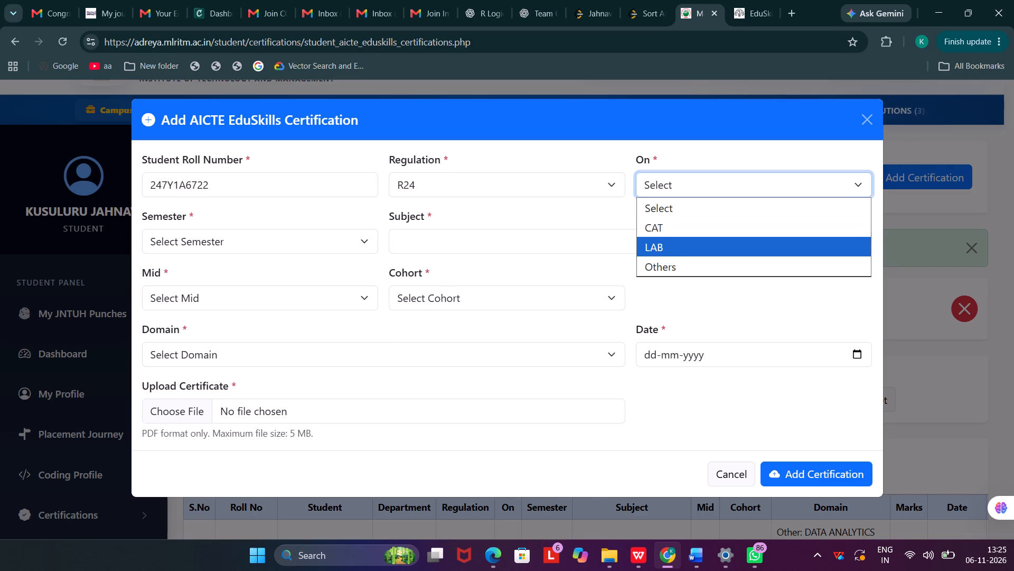
{"action": "left_click", "coordinate": [243, 236]}
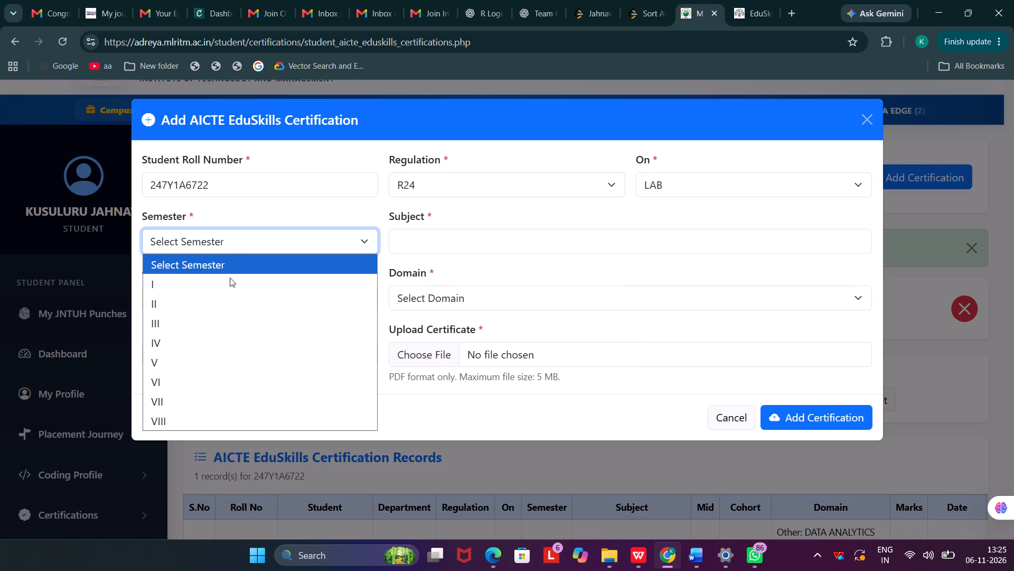
{"action": "left_click", "coordinate": [211, 357]}
{"action": "left_click", "coordinate": [412, 245]}
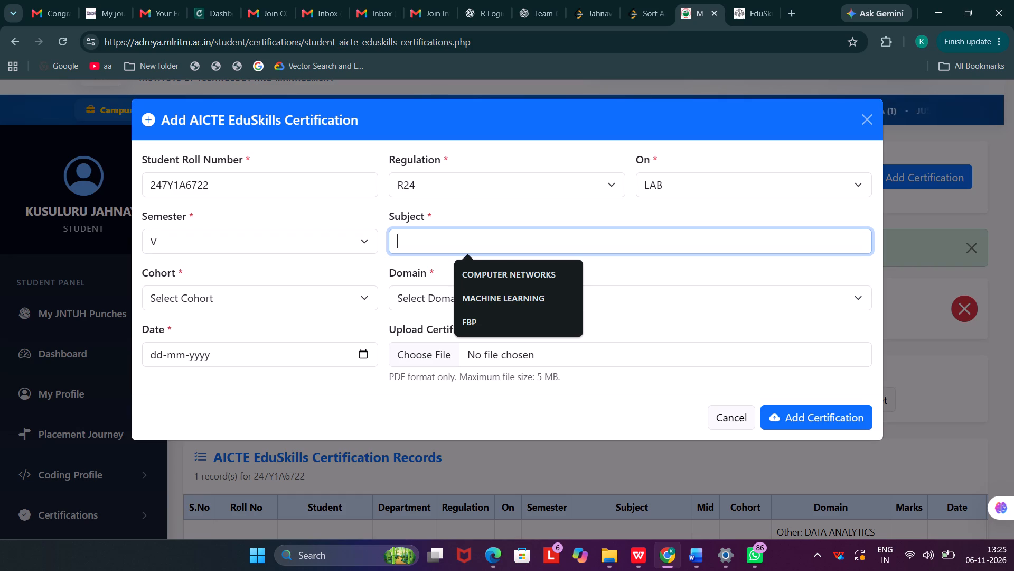
{"action": "type", "text": "DATA SCIENCE"}
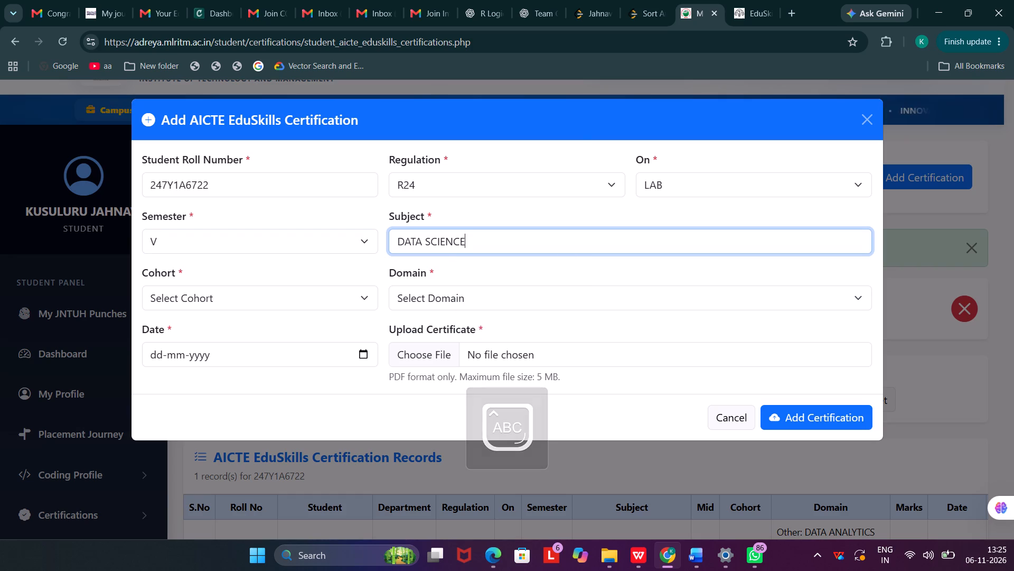
{"action": "left_click", "coordinate": [271, 297]}
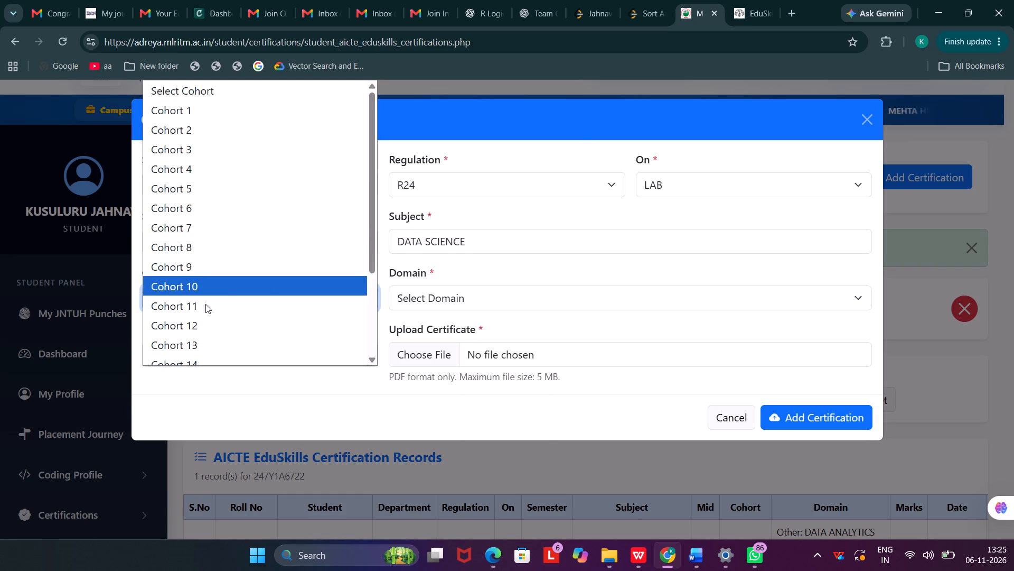
{"action": "scroll", "coordinate": [195, 330], "scroll_direction": "down", "scroll_amount": 3}
{"action": "left_click", "coordinate": [195, 330]}
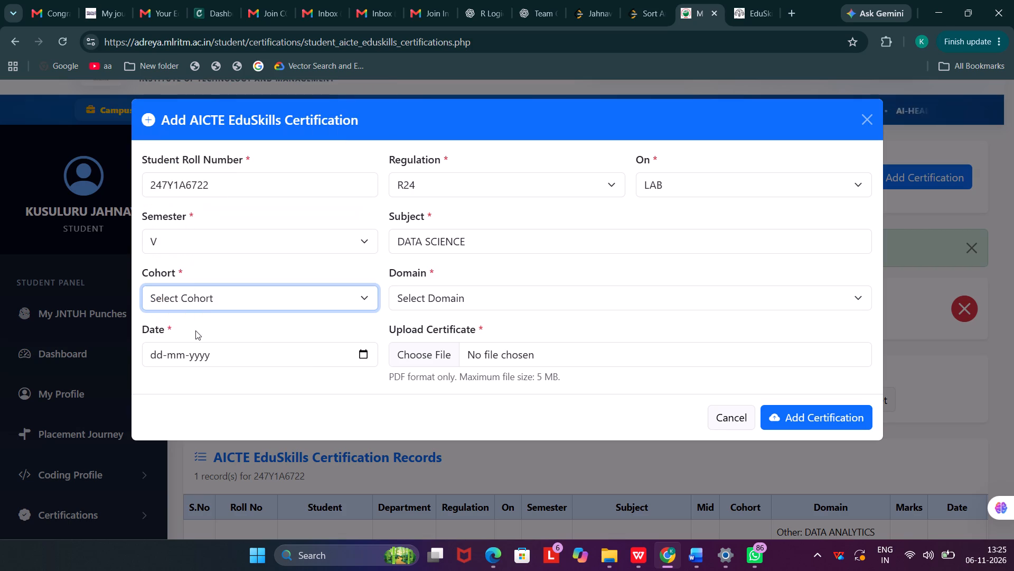
Set the domain to Cybersecurity and browse the list of other available domains.
{"action": "left_click", "coordinate": [449, 299]}
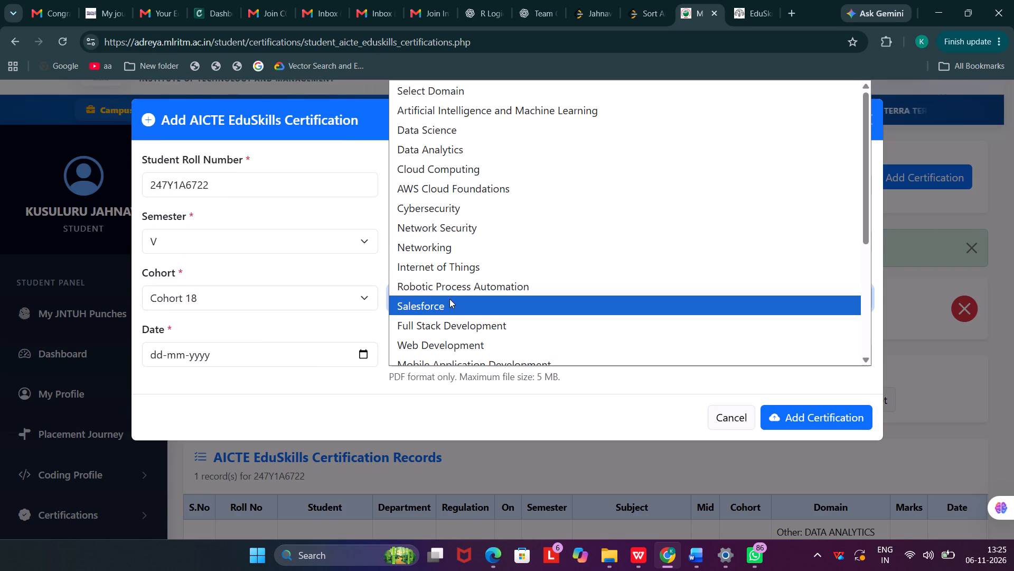
{"action": "double_click", "coordinate": [449, 198]}
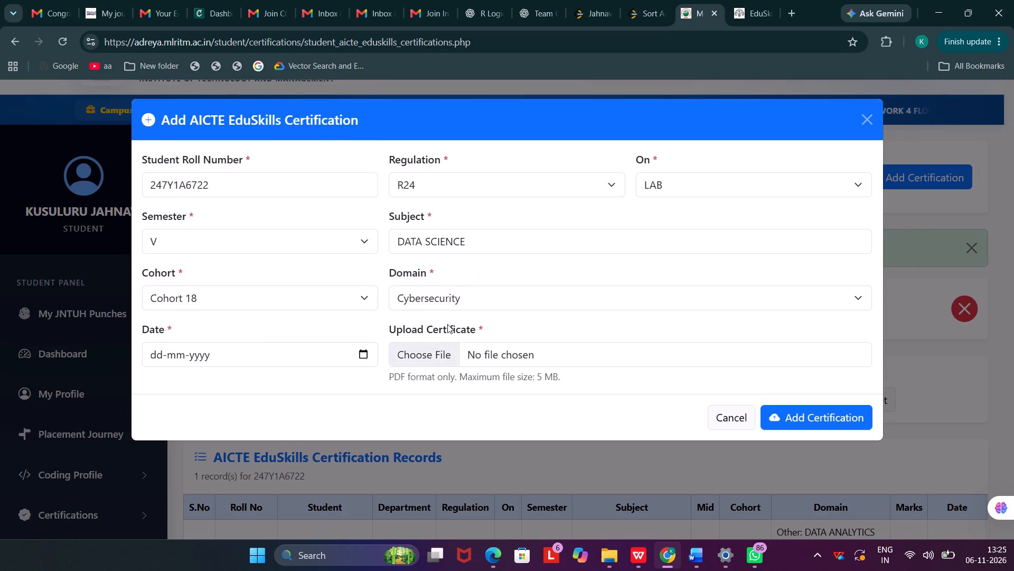
{"action": "left_click", "coordinate": [463, 297]}
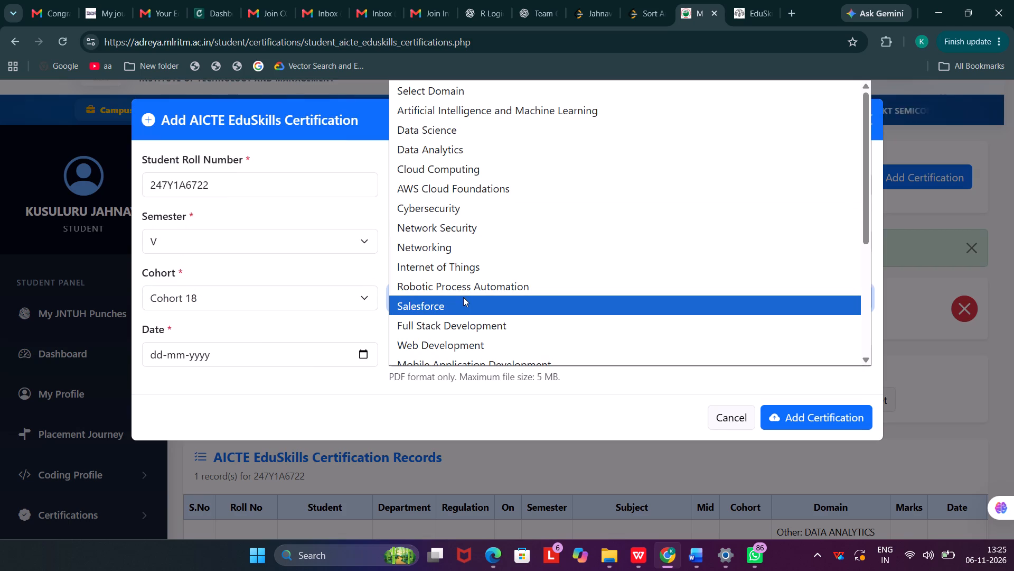
{"action": "scroll", "coordinate": [463, 297], "scroll_direction": "down", "scroll_amount": 1}
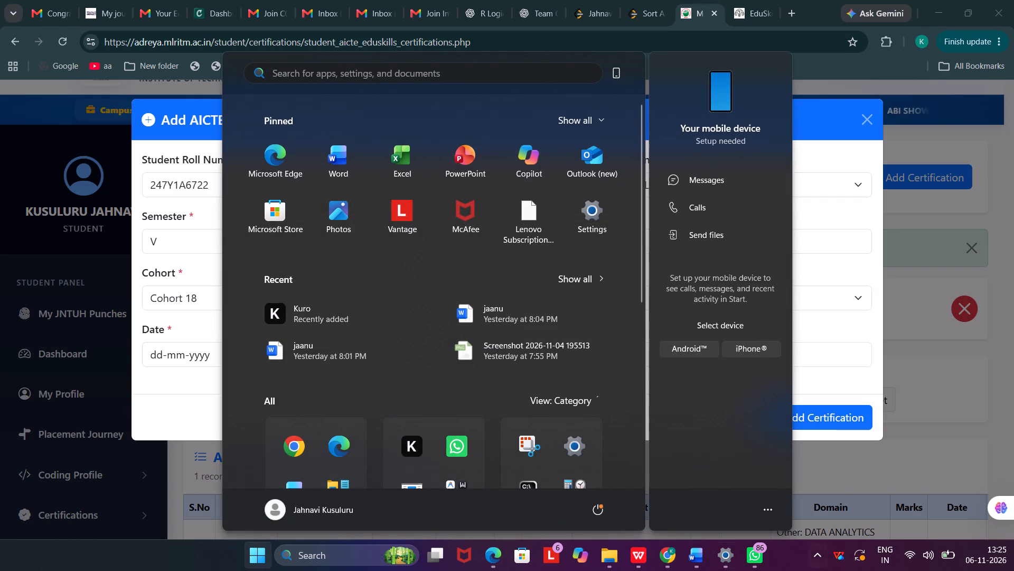
Open the cohort-18 PDF from the 6722 cer folder, check its internship title and period, and return to the certification form.
{"action": "left_click", "coordinate": [614, 564]}
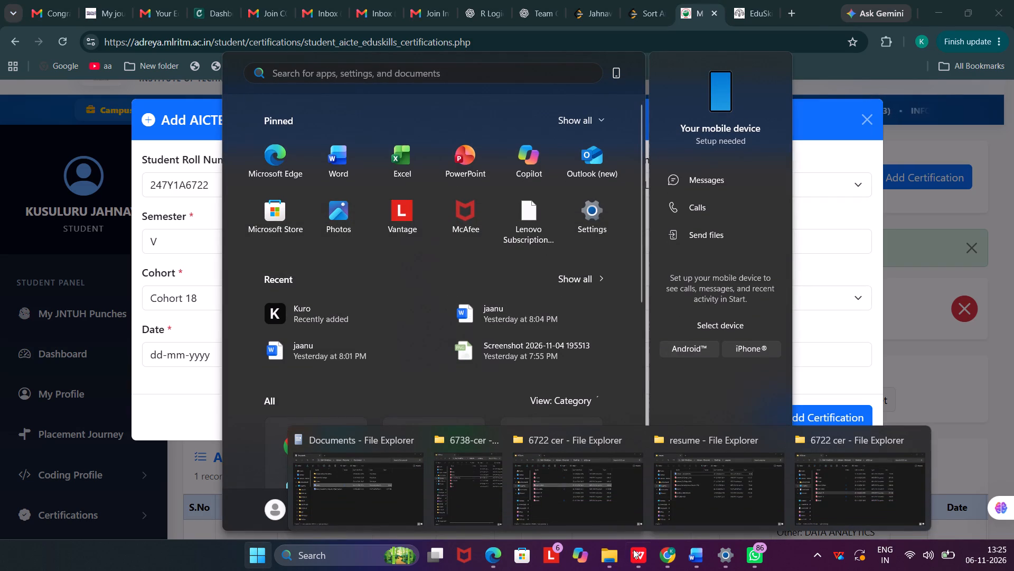
{"action": "left_click", "coordinate": [833, 472]}
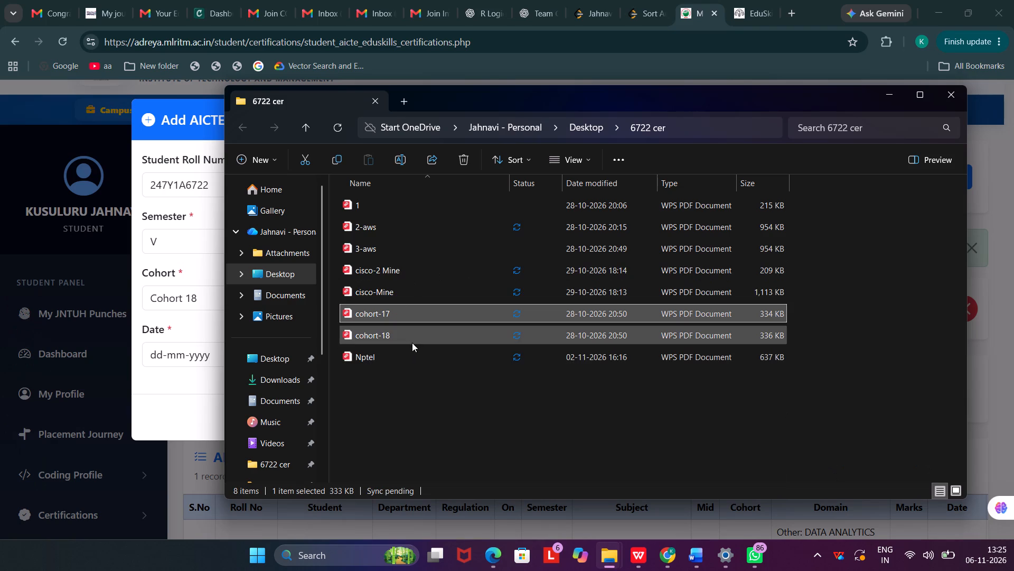
{"action": "double_click", "coordinate": [411, 340]}
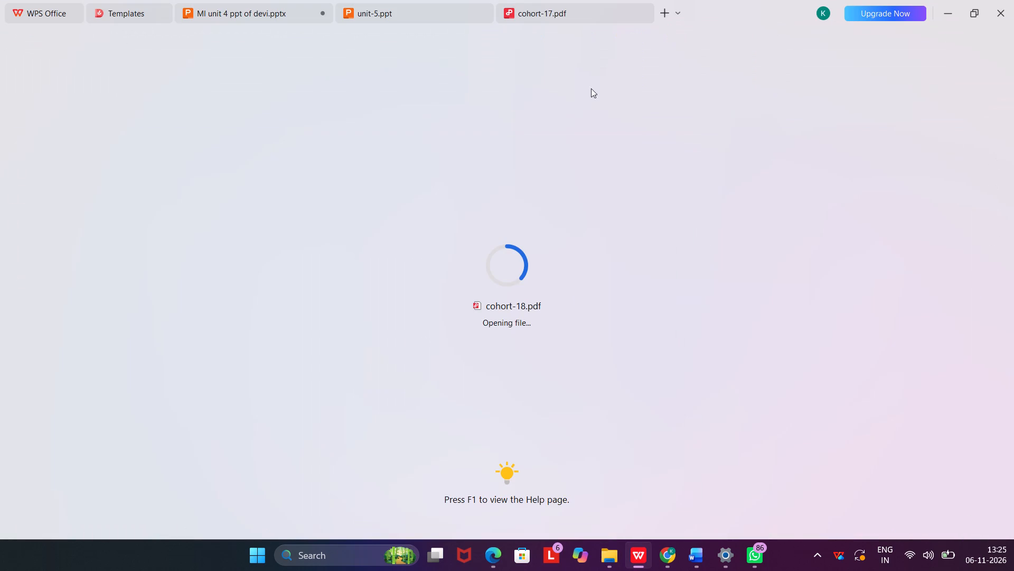
{"action": "scroll", "coordinate": [466, 327], "scroll_direction": "down", "scroll_amount": 1}
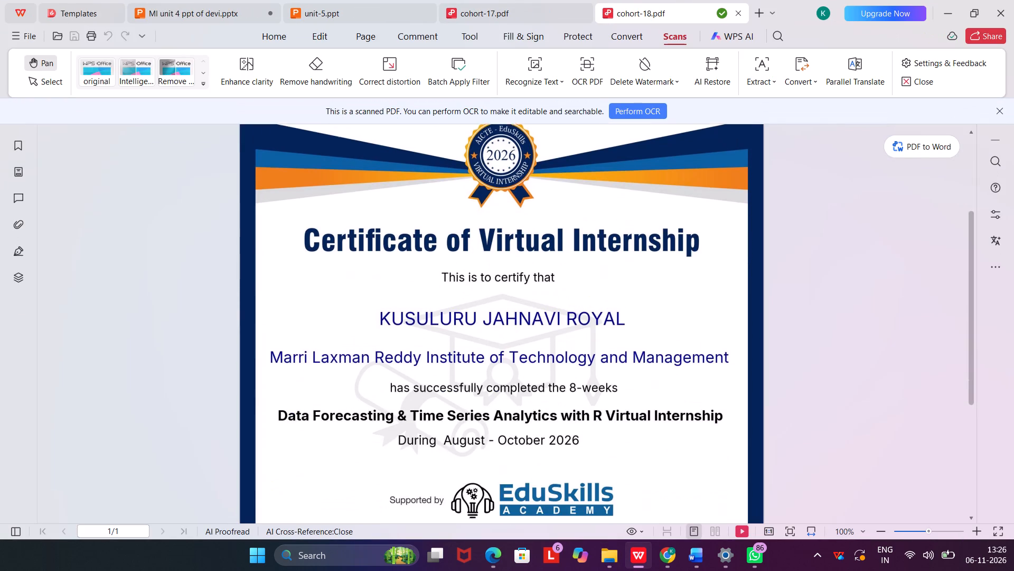
{"action": "scroll", "coordinate": [466, 327], "scroll_direction": "down", "scroll_amount": 1}
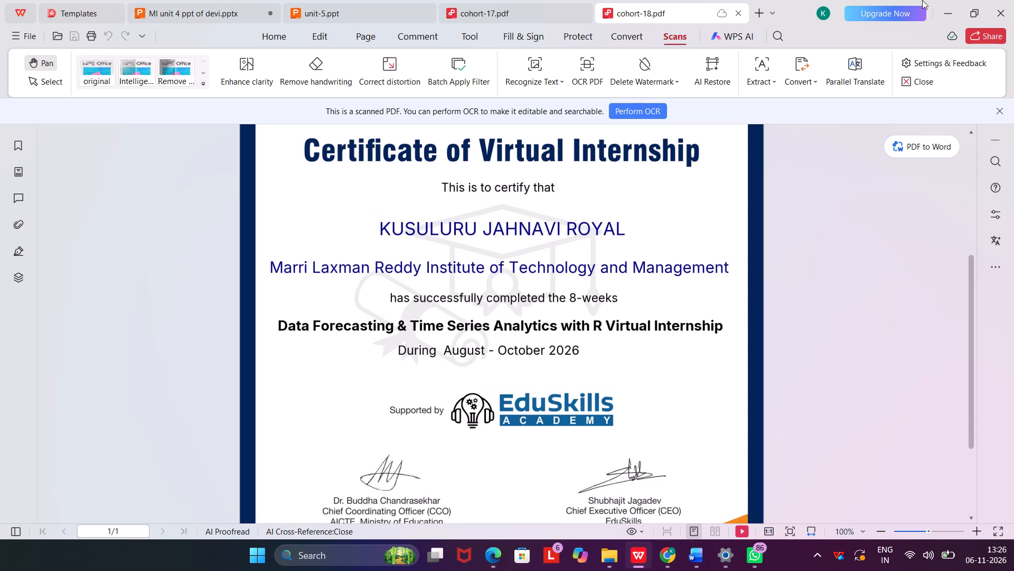
{"action": "left_click", "coordinate": [947, 19]}
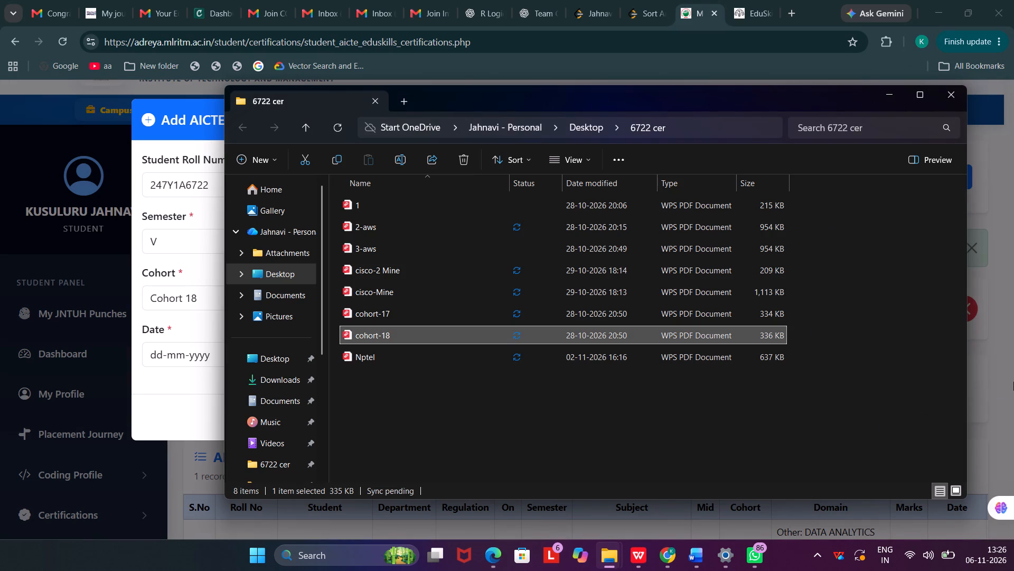
{"action": "left_click", "coordinate": [1013, 382]}
{"action": "left_click", "coordinate": [1013, 382]}
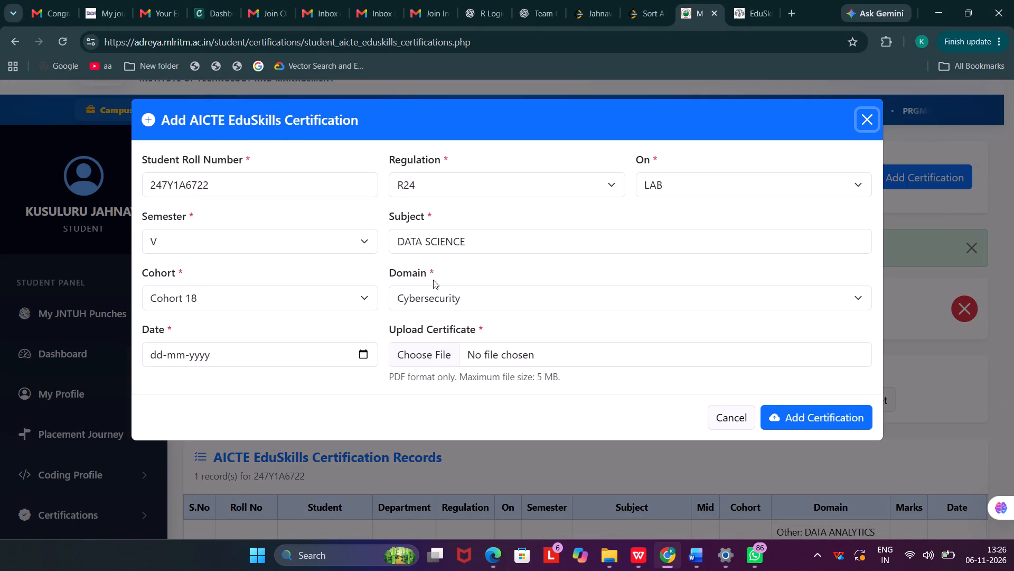
Change the certification's domain to Other.
{"action": "left_click", "coordinate": [443, 297]}
{"action": "scroll", "coordinate": [437, 311], "scroll_direction": "down", "scroll_amount": 2}
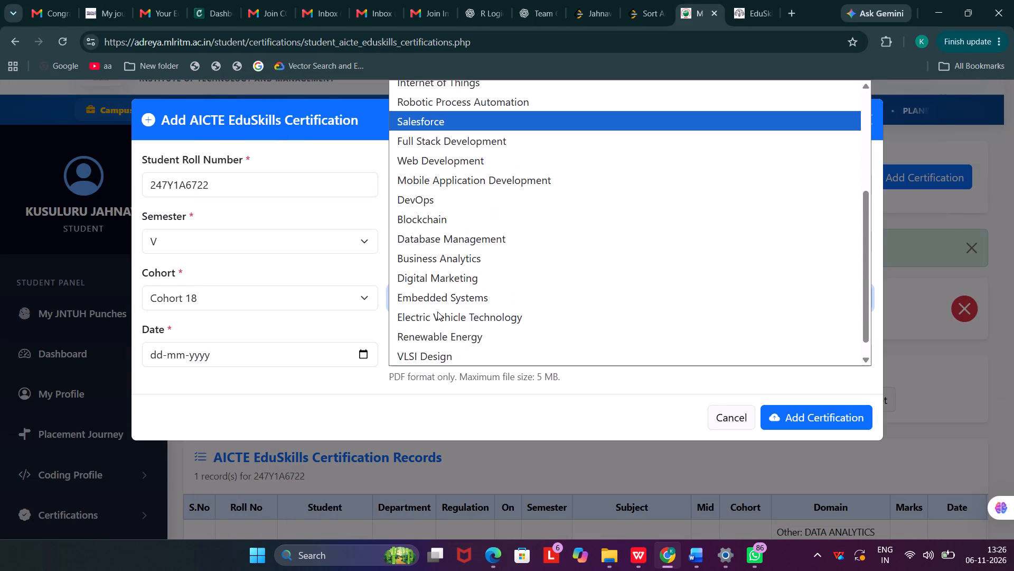
{"action": "scroll", "coordinate": [437, 311], "scroll_direction": "down", "scroll_amount": 4}
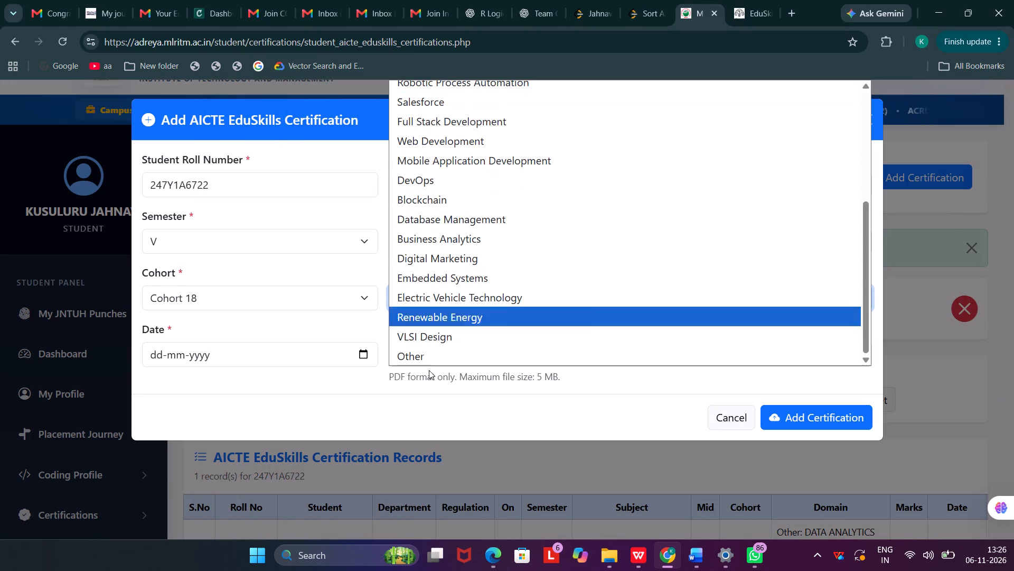
{"action": "left_click", "coordinate": [420, 360]}
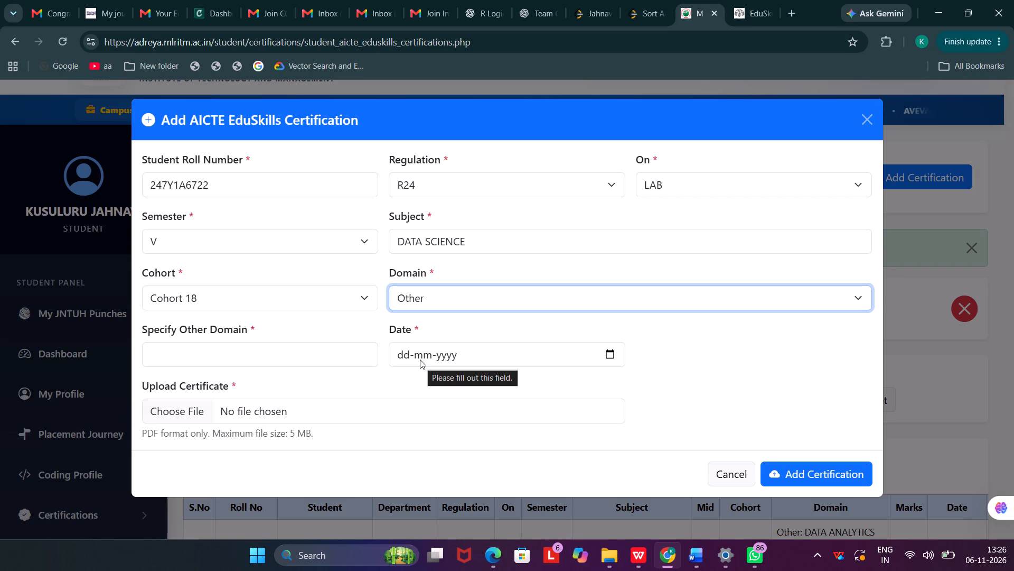
Specify the other domain as DATA FORECASTING & TIME SERIES ANALYTICS WITH R.
{"action": "left_click", "coordinate": [207, 353]}
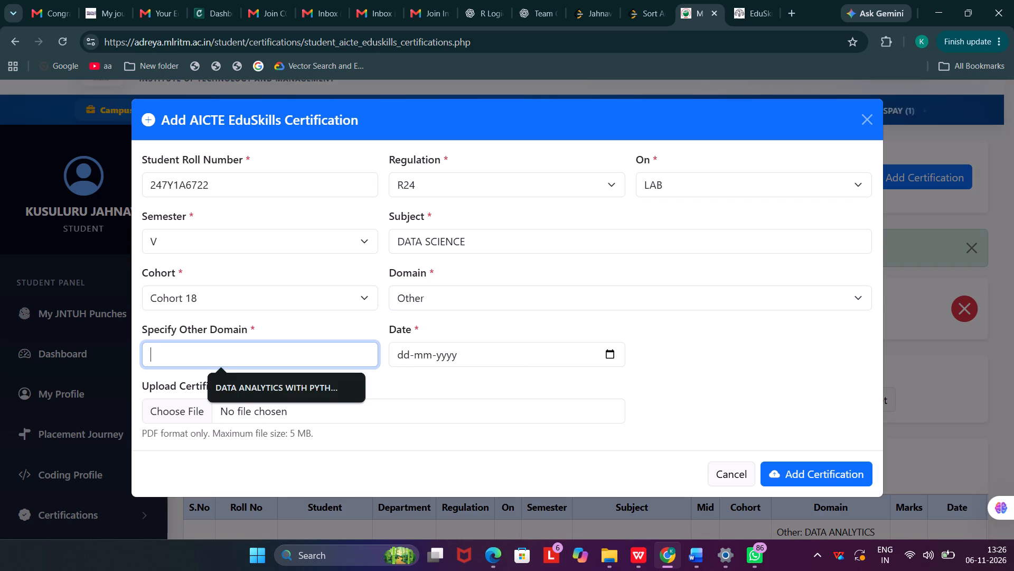
{"action": "type", "text": "data for"}
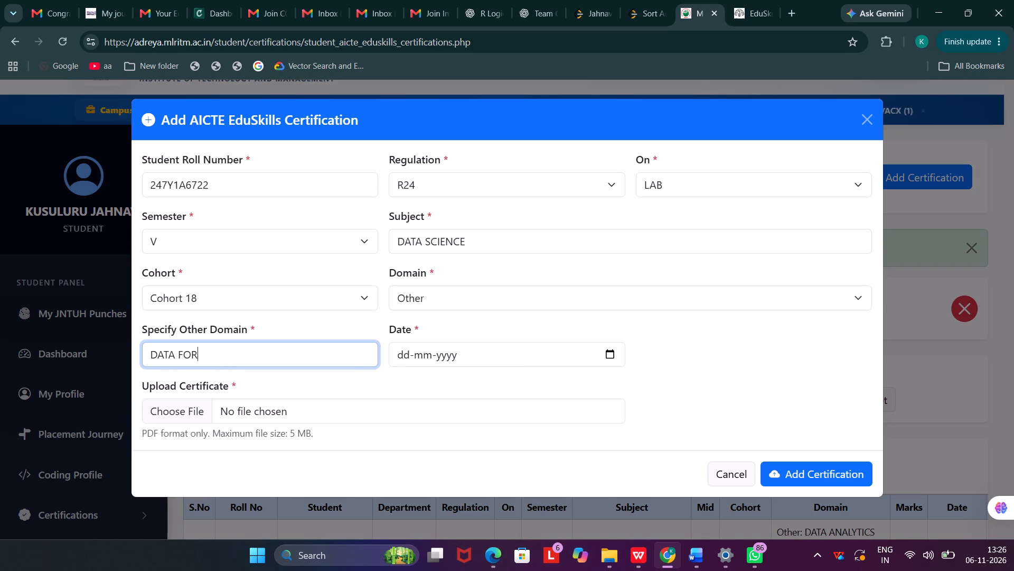
{"action": "type", "text": "ecasting"}
{"action": "key", "text": "space"}
{"action": "key", "text": "shift+dollar"}
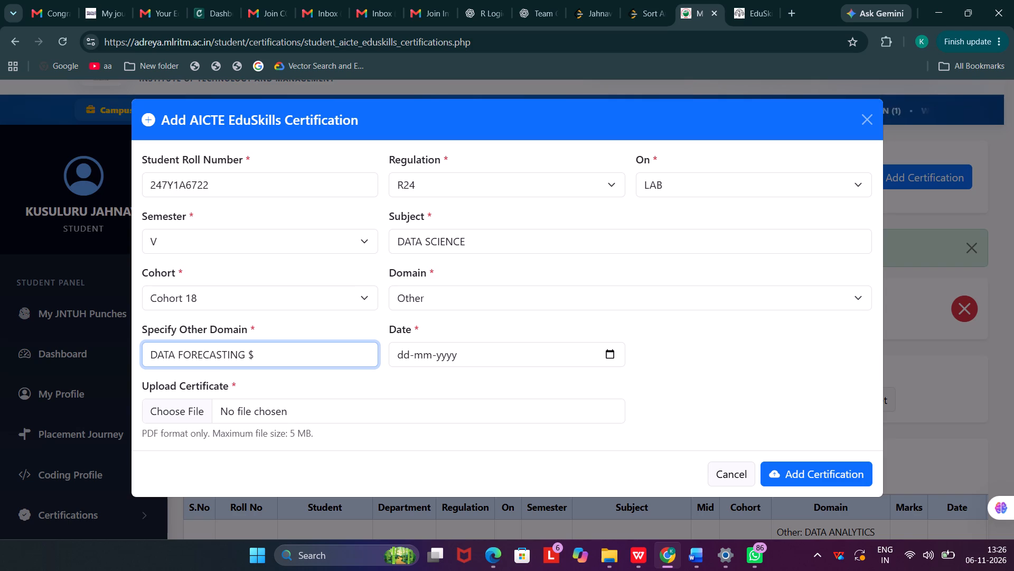
{"action": "key", "text": "BackSpace"}
{"action": "key", "text": "shift+ampersand"}
{"action": "key", "text": "space"}
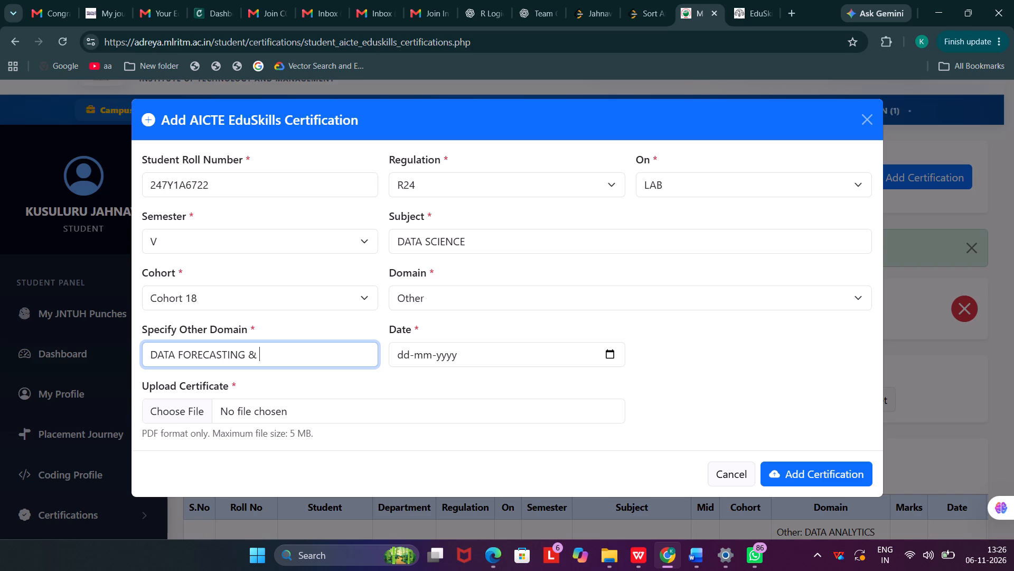
{"action": "type", "text": "time series"}
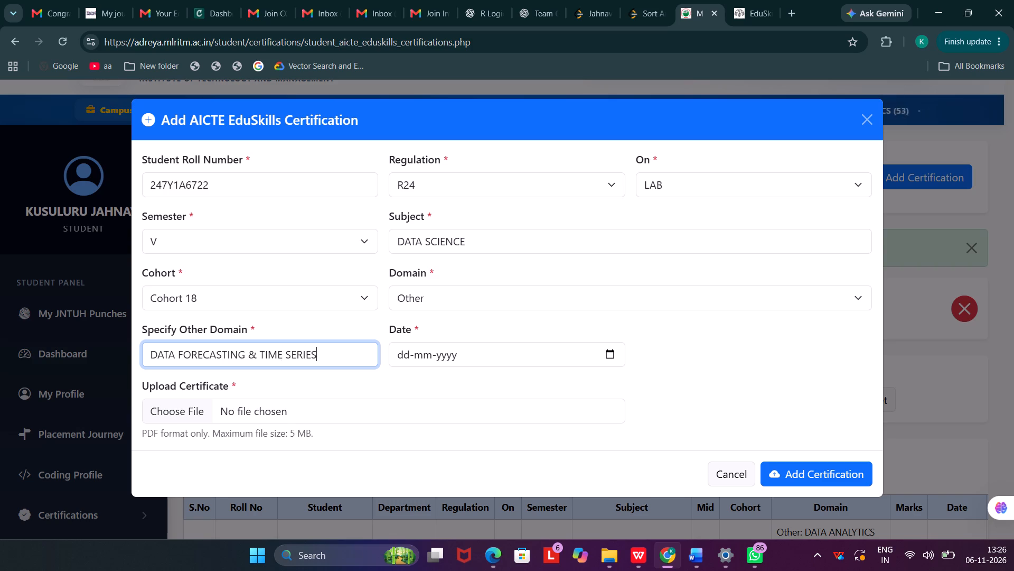
{"action": "key", "text": "space"}
{"action": "key", "text": "shift+a"}
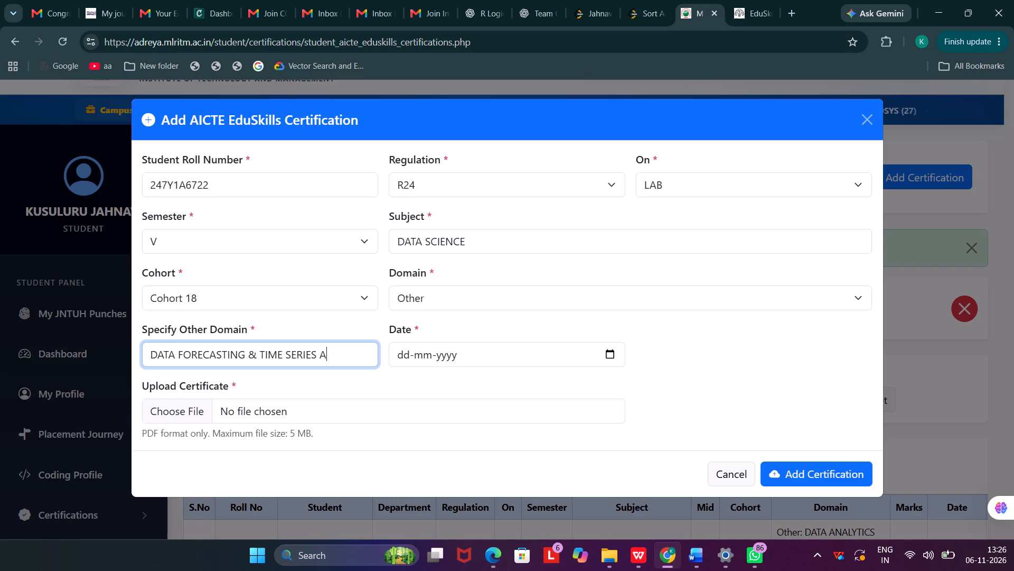
{"action": "type", "text": "naly"}
{"action": "type", "text": "tics"}
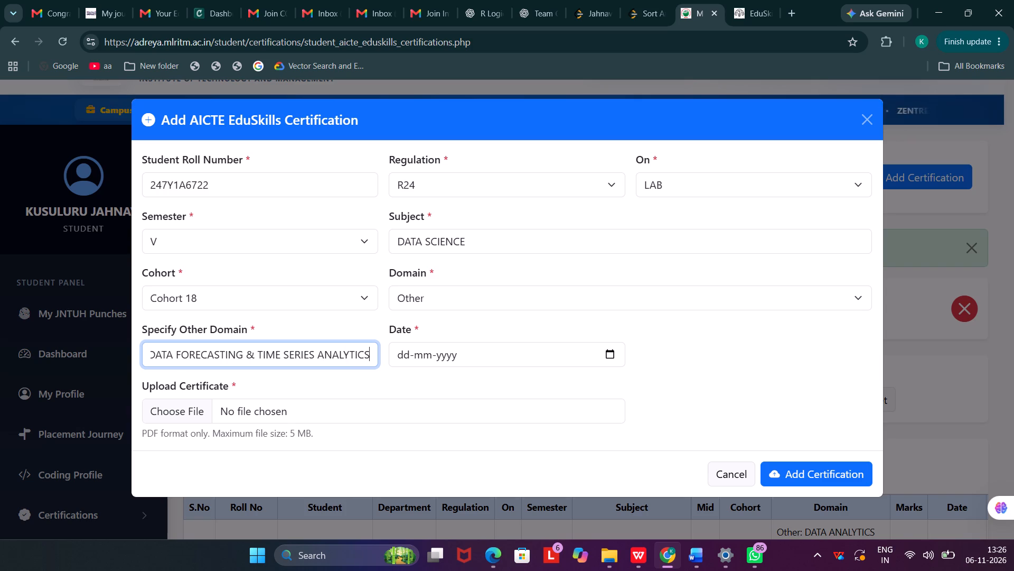
{"action": "key", "text": "space"}
{"action": "type", "text": "with r"}
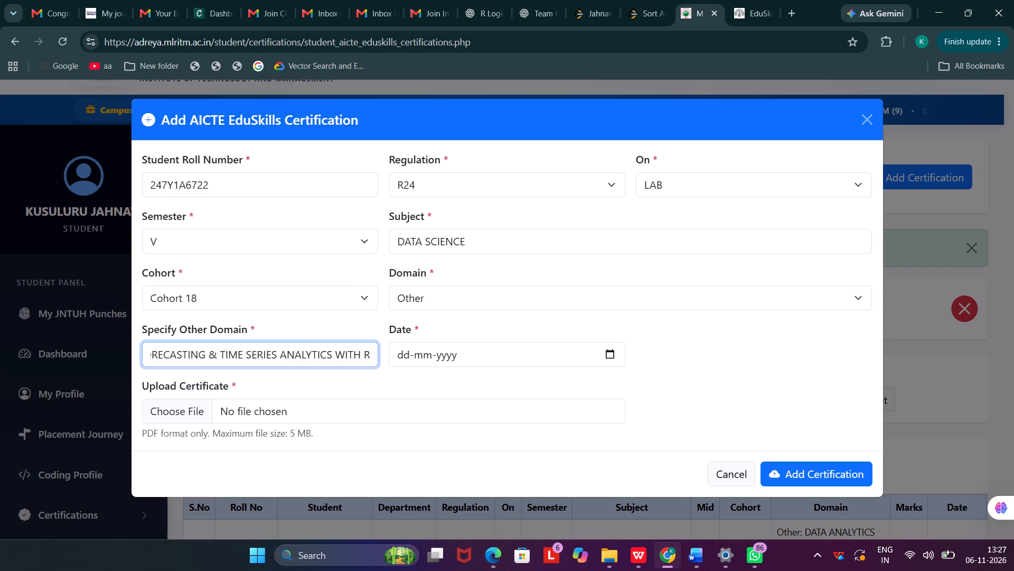
Set the certification date to 05-10-2020.
{"action": "left_click", "coordinate": [406, 351]}
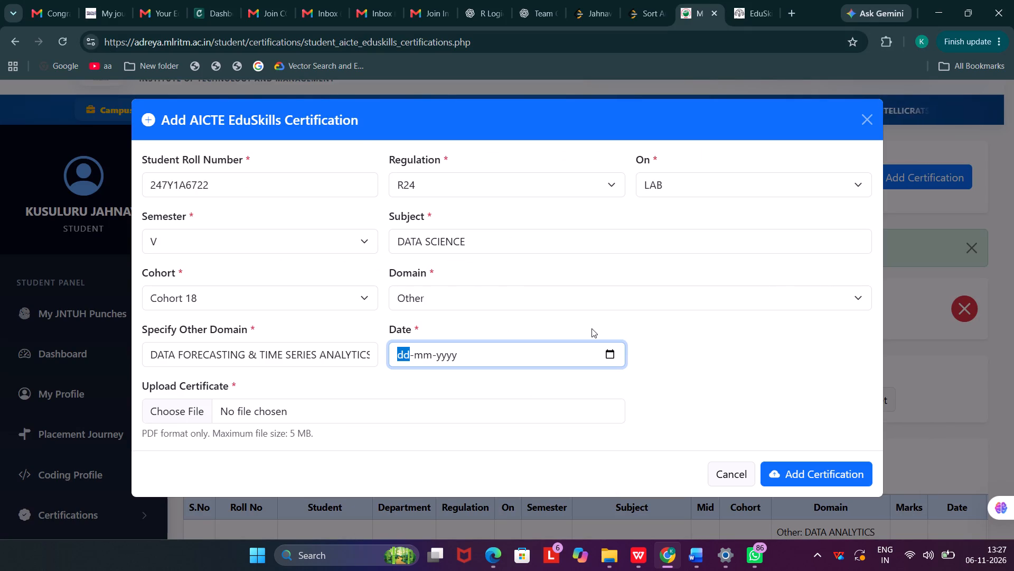
{"action": "key", "text": "5"}
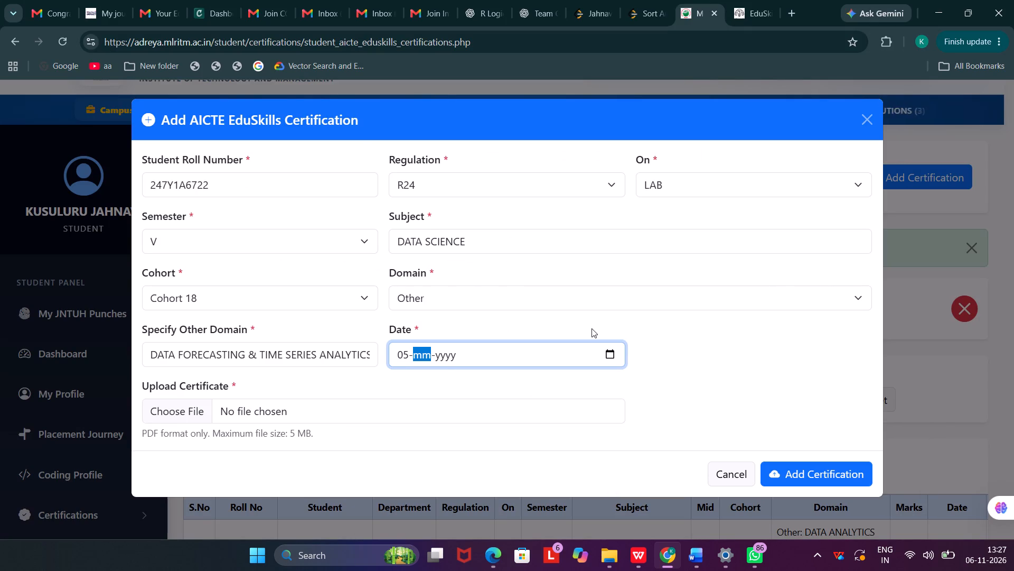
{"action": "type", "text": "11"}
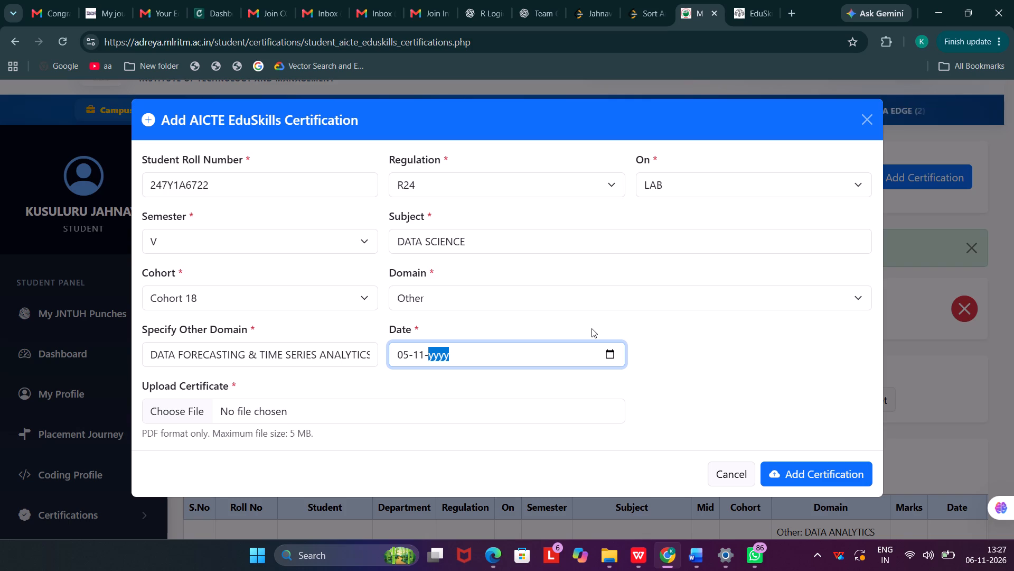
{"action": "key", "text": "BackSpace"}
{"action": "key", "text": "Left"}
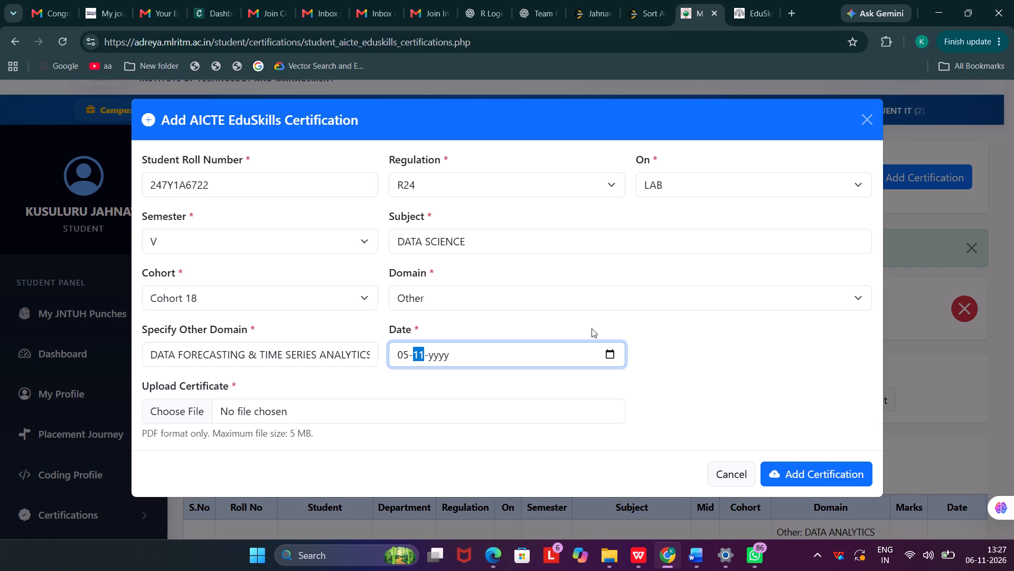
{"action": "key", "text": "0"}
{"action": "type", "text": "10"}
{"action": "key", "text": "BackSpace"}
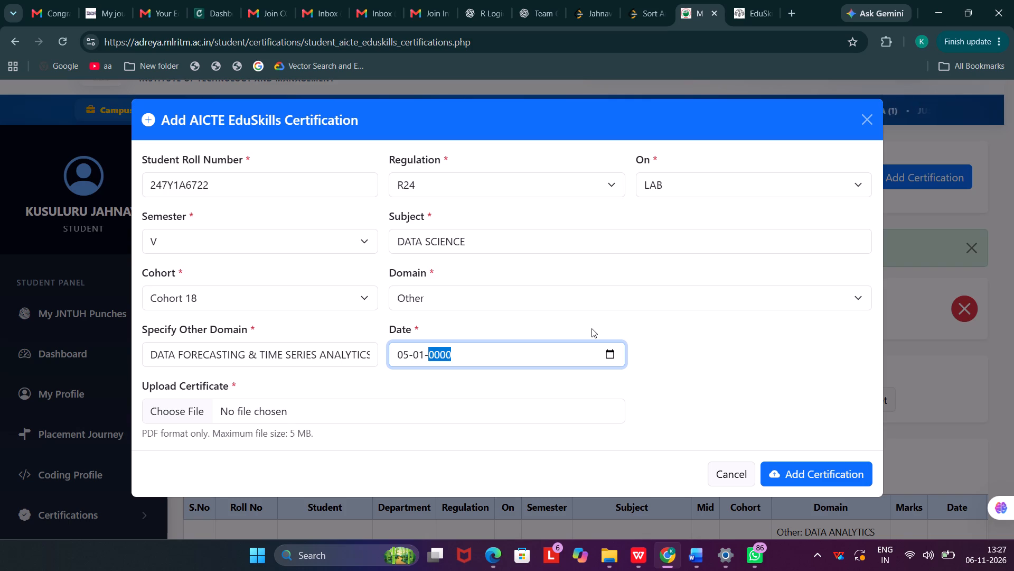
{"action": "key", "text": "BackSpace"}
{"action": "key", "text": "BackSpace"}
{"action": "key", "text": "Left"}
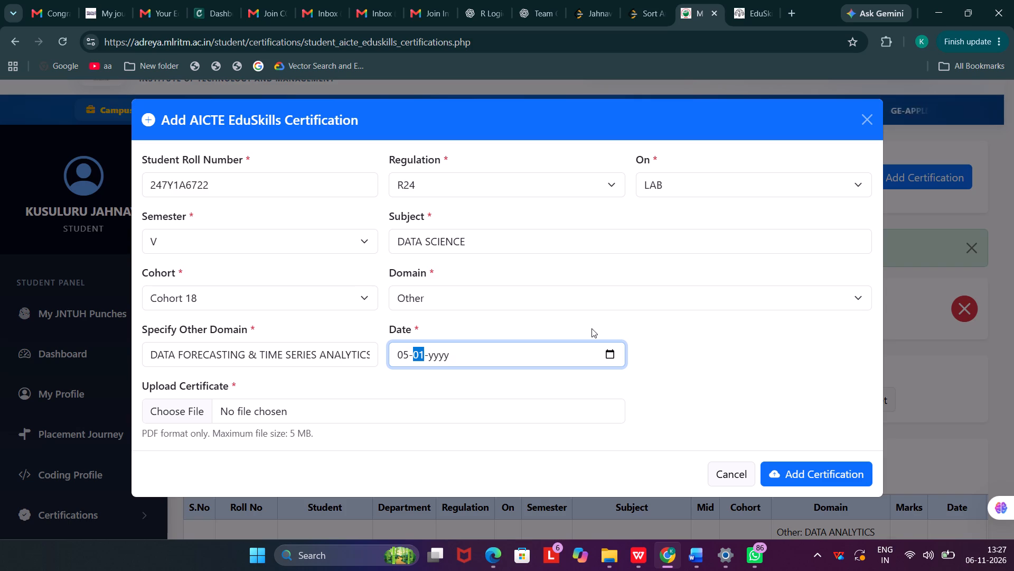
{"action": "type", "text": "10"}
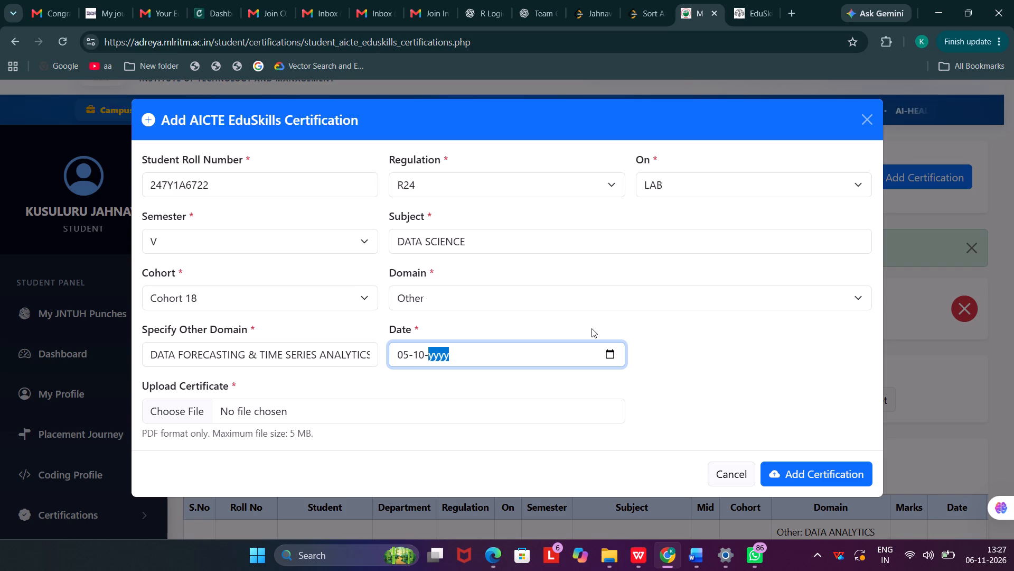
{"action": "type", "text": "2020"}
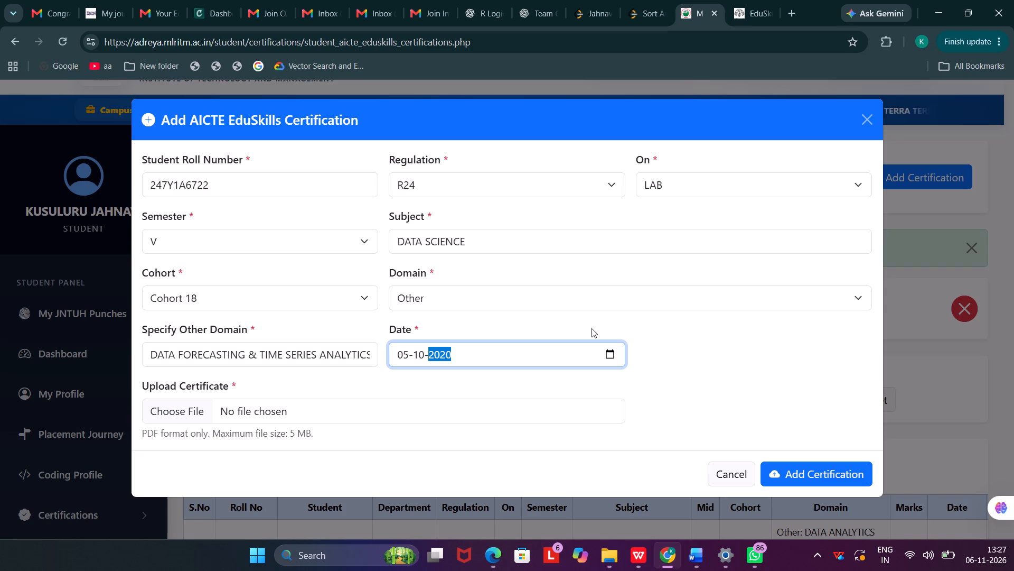
Attach the cohort-18 PDF from the 6722 cer folder as the certificate and submit the certification.
{"action": "left_click", "coordinate": [191, 416]}
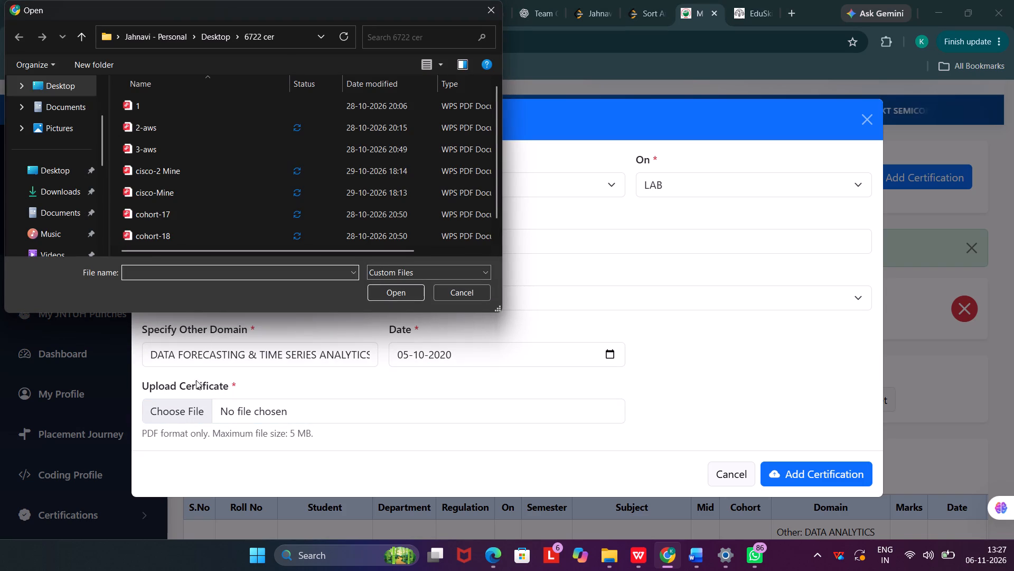
{"action": "left_click", "coordinate": [172, 233]}
{"action": "left_click", "coordinate": [406, 292]}
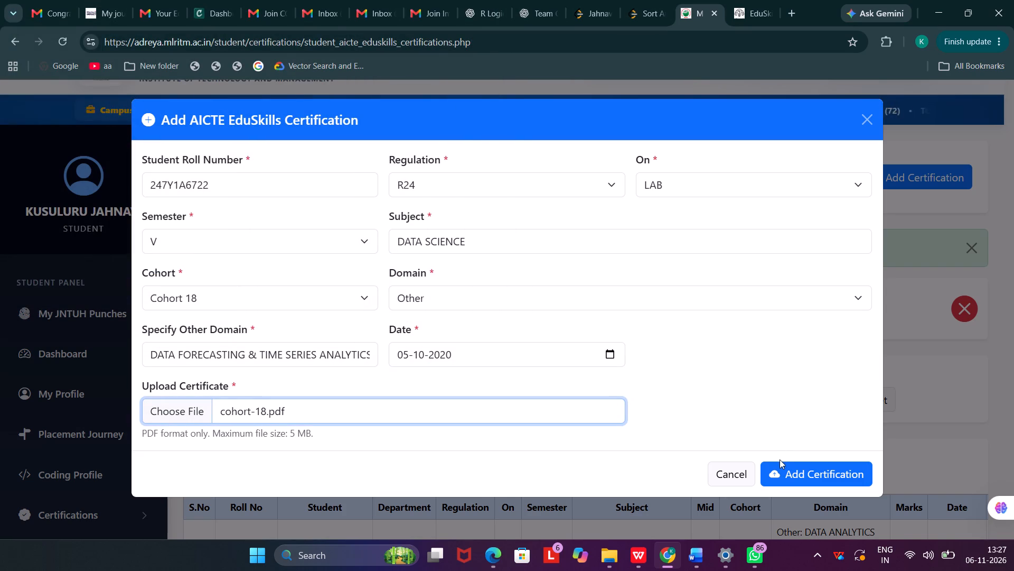
{"action": "left_click", "coordinate": [783, 473]}
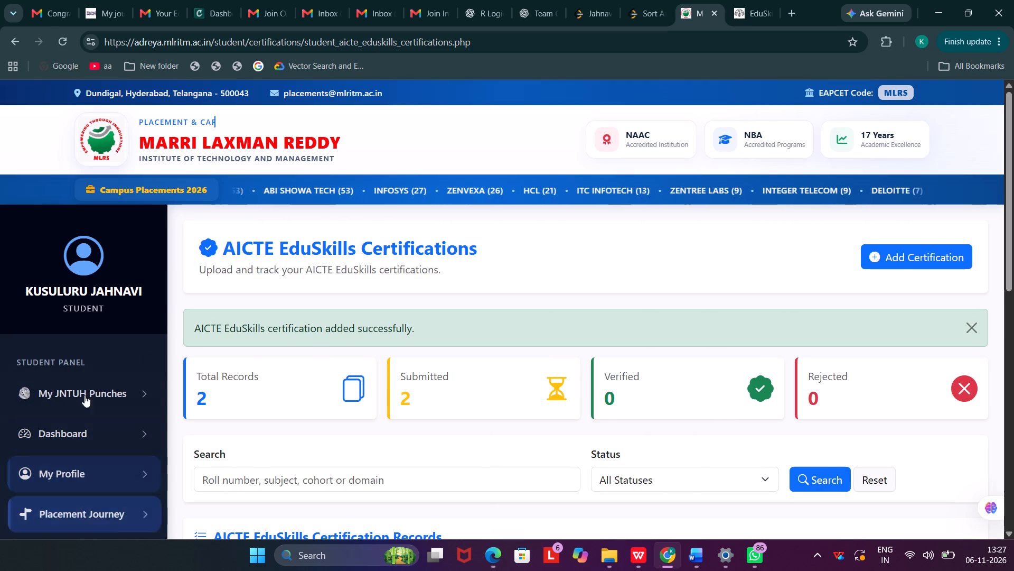
Leave the AICTE EduSkills certifications page and close the placement portal's browser tab.
{"action": "scroll", "coordinate": [112, 244], "scroll_direction": "down", "scroll_amount": 1}
{"action": "left_click", "coordinate": [9, 43]}
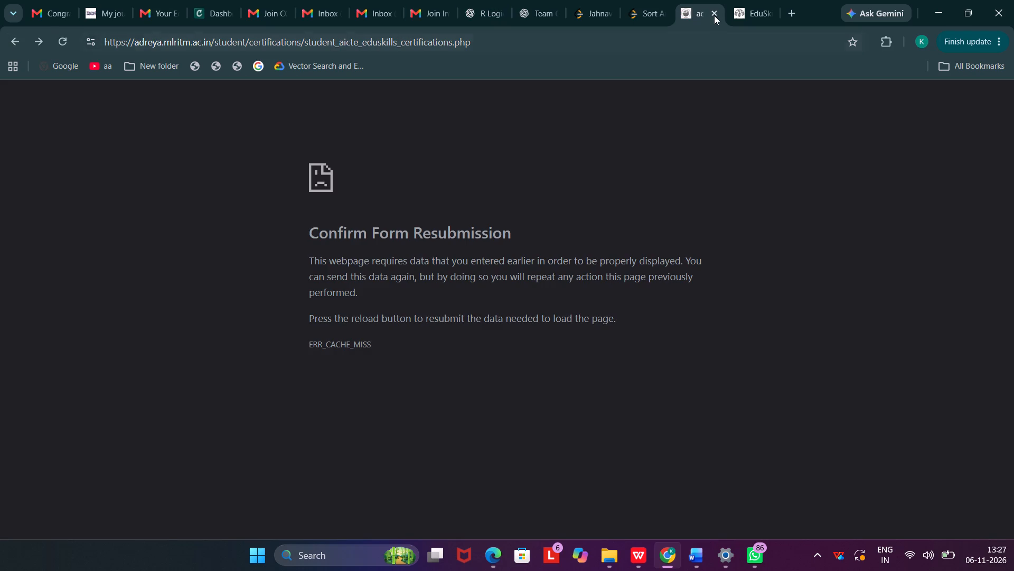
{"action": "left_click", "coordinate": [713, 14]}
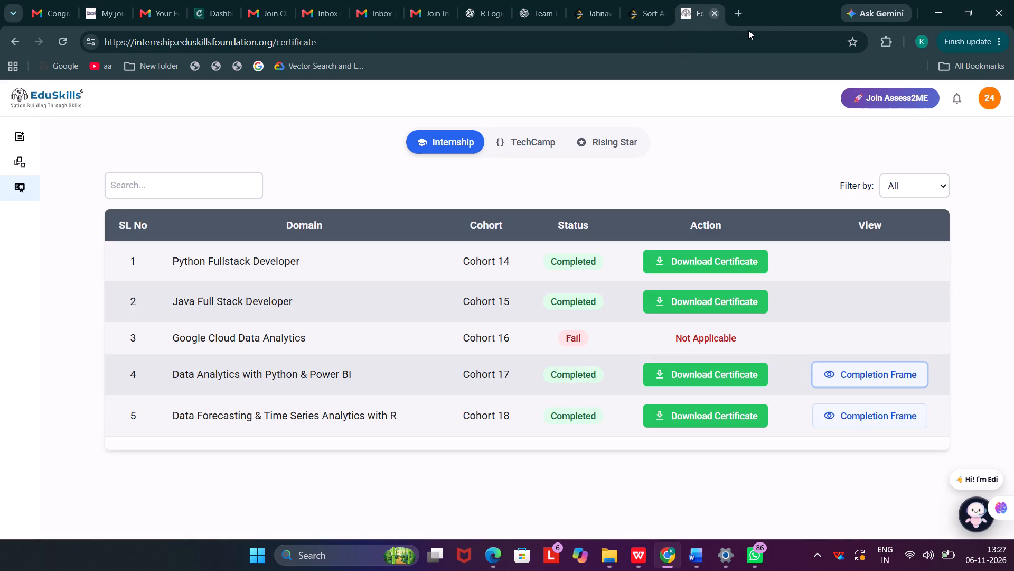
Open the adreya placement portal in a new browser tab and log in with the saved student credentials.
{"action": "left_click", "coordinate": [743, 4]}
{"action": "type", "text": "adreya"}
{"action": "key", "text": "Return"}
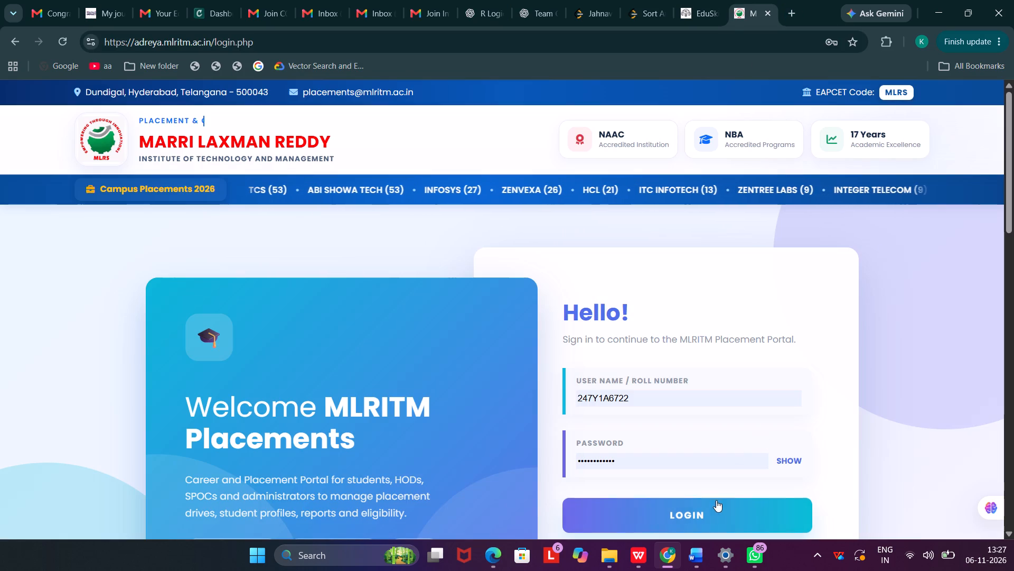
{"action": "left_click", "coordinate": [715, 508]}
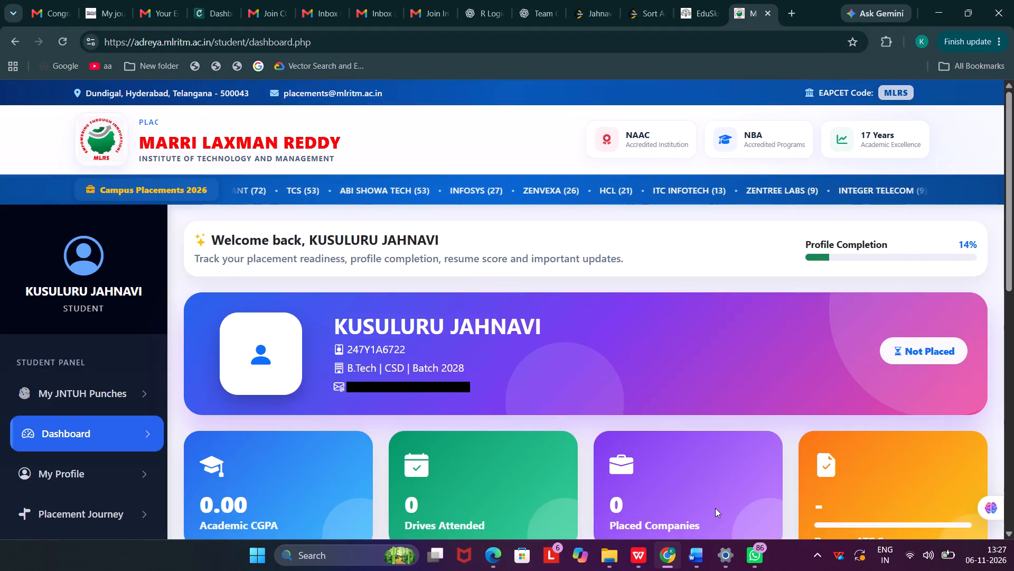
Open the student's certification dashboard and examine the record totals for each certification provider.
{"action": "scroll", "coordinate": [92, 495], "scroll_direction": "down", "scroll_amount": 1}
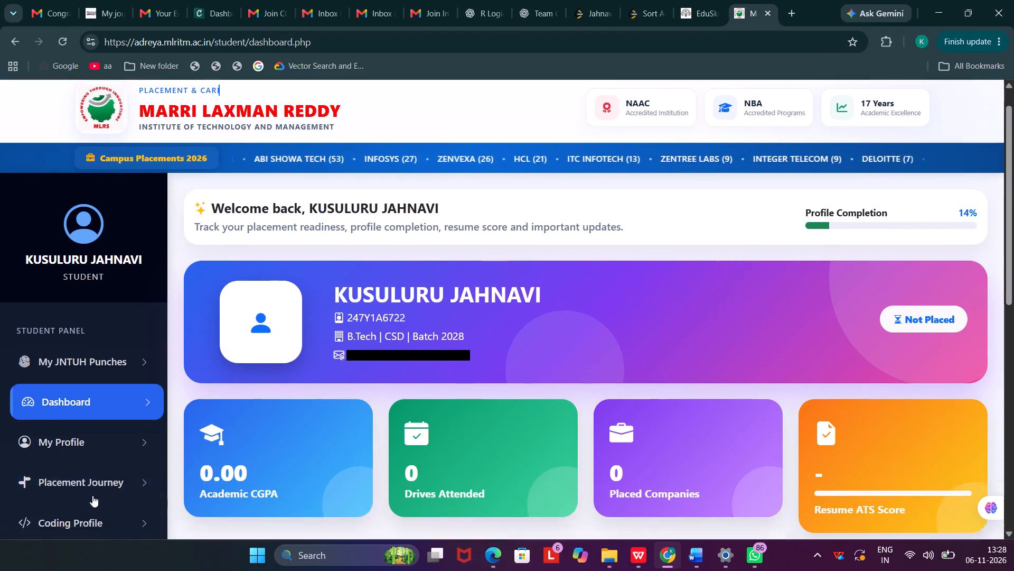
{"action": "scroll", "coordinate": [92, 495], "scroll_direction": "down", "scroll_amount": 3}
{"action": "left_click", "coordinate": [115, 445]}
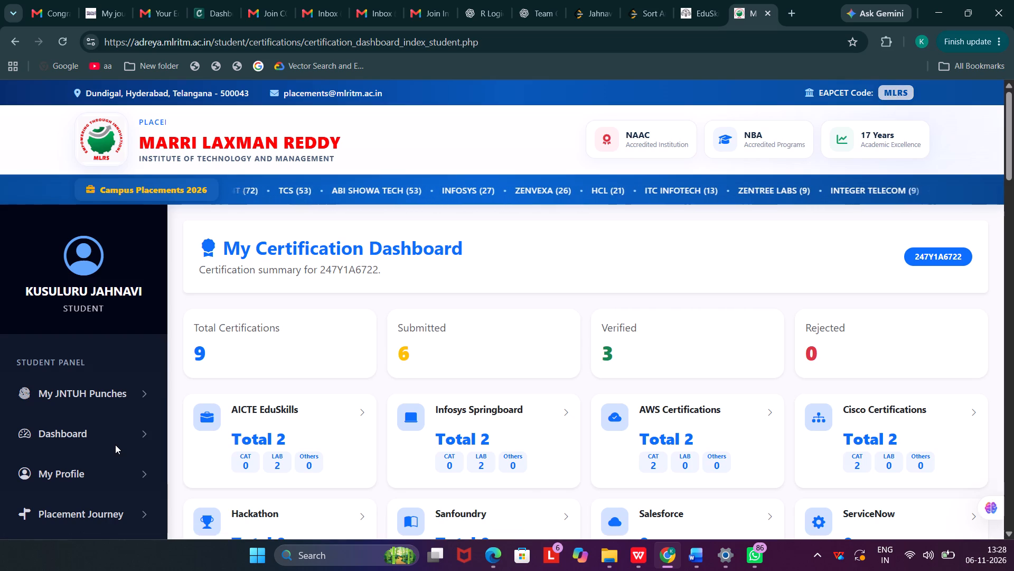
{"action": "scroll", "coordinate": [115, 445], "scroll_direction": "down", "scroll_amount": 1}
{"action": "scroll", "coordinate": [461, 351], "scroll_direction": "down", "scroll_amount": 1}
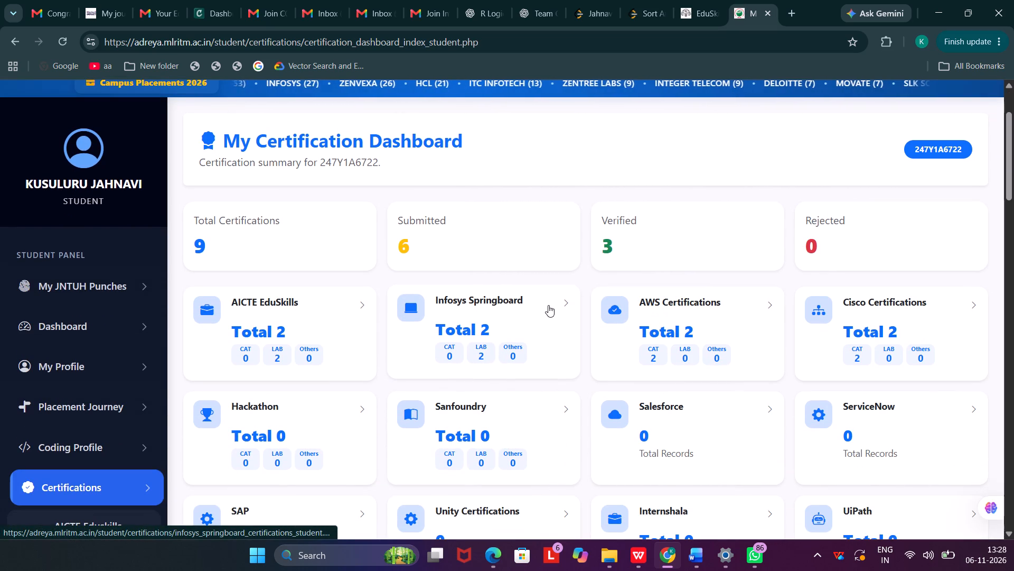
{"action": "scroll", "coordinate": [548, 305], "scroll_direction": "down", "scroll_amount": 3}
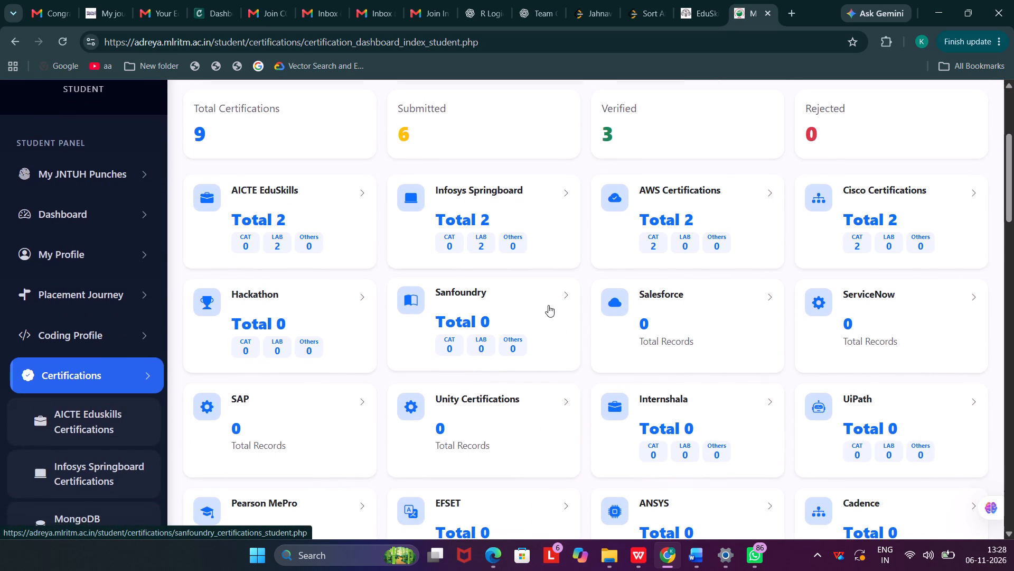
{"action": "scroll", "coordinate": [548, 305], "scroll_direction": "down", "scroll_amount": 3}
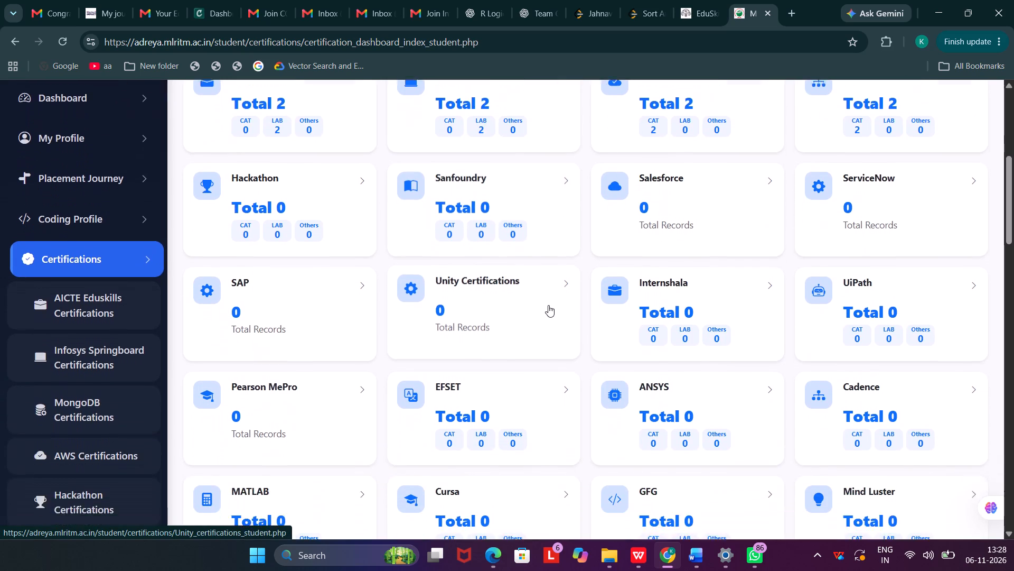
{"action": "scroll", "coordinate": [548, 305], "scroll_direction": "down", "scroll_amount": 3}
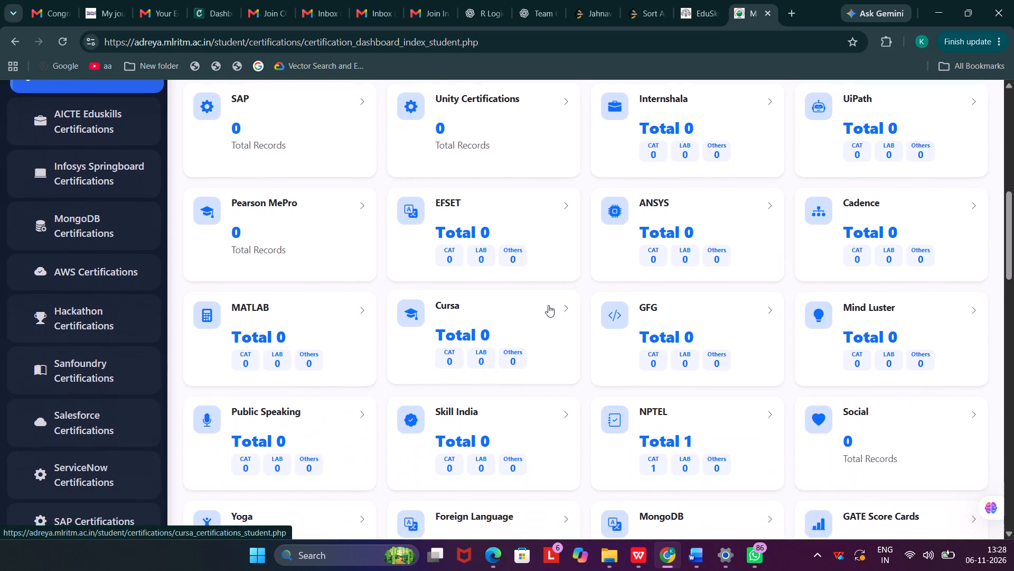
{"action": "scroll", "coordinate": [548, 305], "scroll_direction": "down", "scroll_amount": 2}
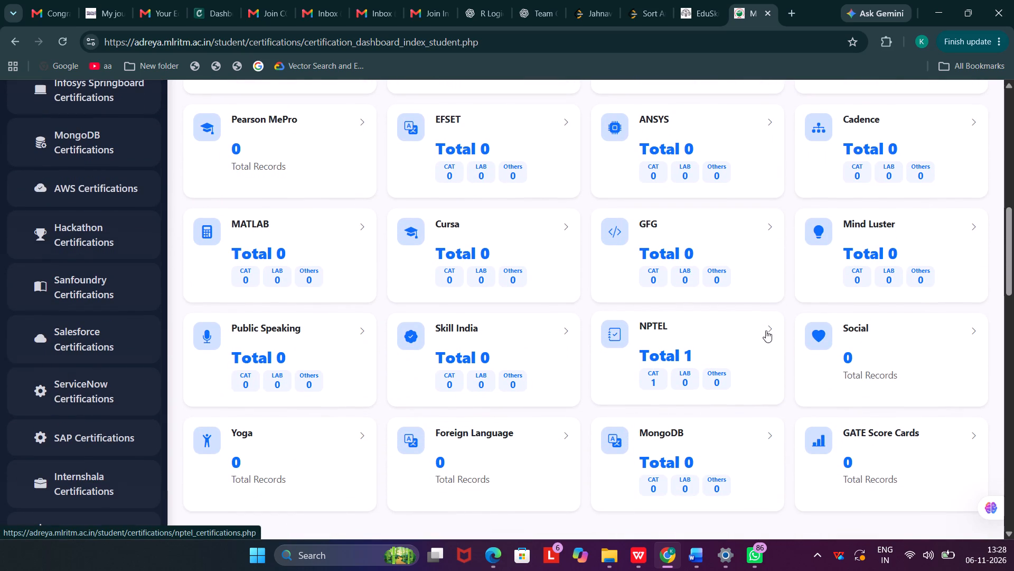
Open the NPTEL certifications, view the uploaded EXPLORATORY DATA ANALYSIS FOR DATA SCIENCE WITH R SOFTWARE certificate, and close its PDF tab.
{"action": "left_click", "coordinate": [766, 330]}
{"action": "scroll", "coordinate": [766, 330], "scroll_direction": "down", "scroll_amount": 5}
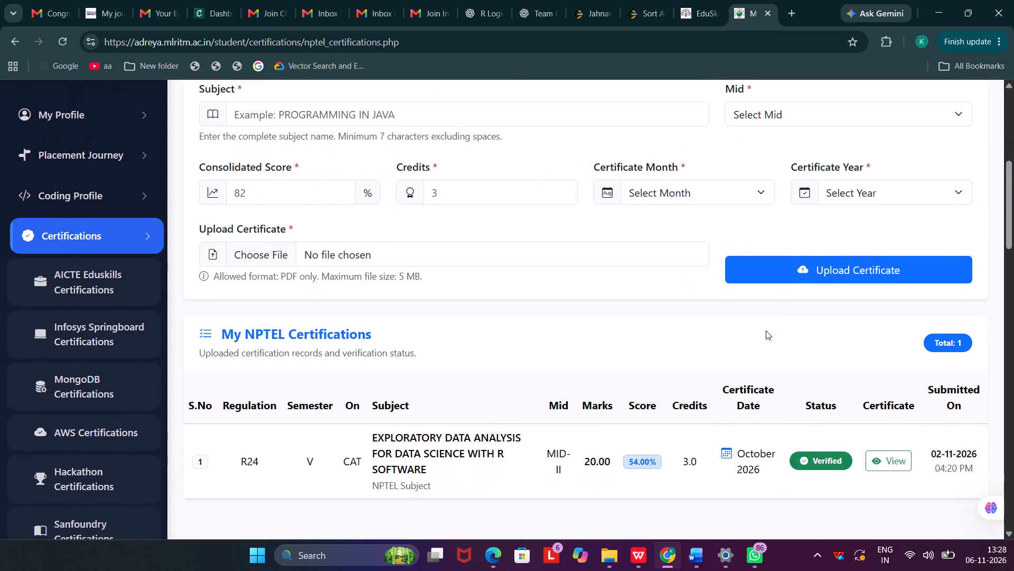
{"action": "scroll", "coordinate": [766, 330], "scroll_direction": "down", "scroll_amount": 2}
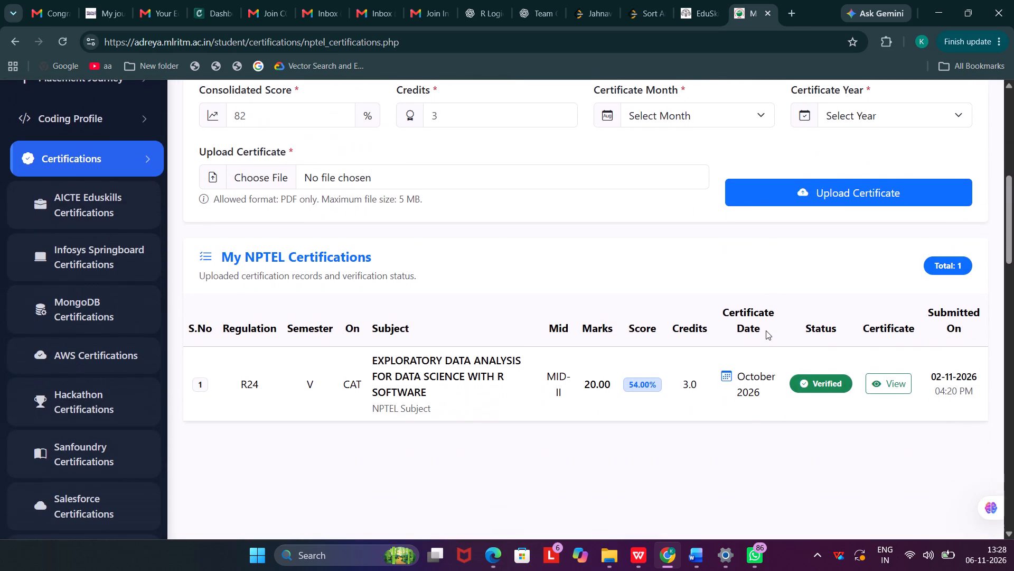
{"action": "scroll", "coordinate": [766, 330], "scroll_direction": "down", "scroll_amount": 3}
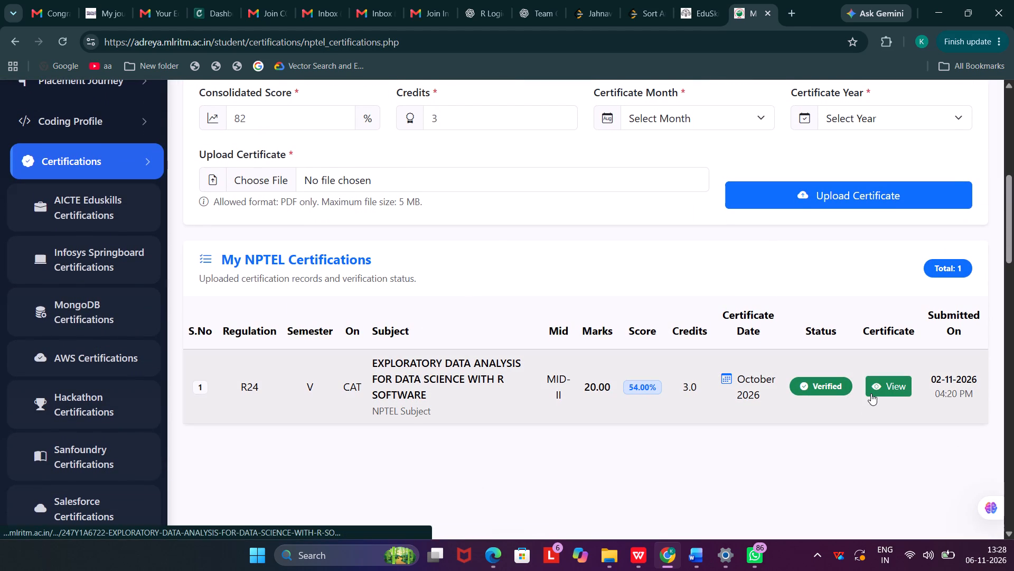
{"action": "left_click", "coordinate": [871, 393]}
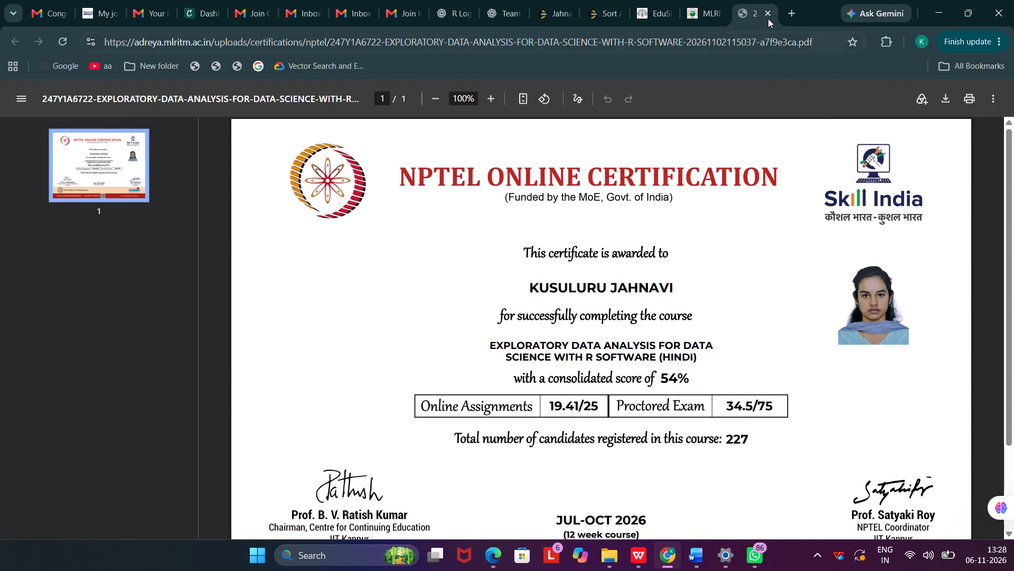
{"action": "left_click", "coordinate": [768, 17]}
Examine the NPTEL certificate upload form and the list of uploaded NPTEL records.
{"action": "scroll", "coordinate": [697, 206], "scroll_direction": "up", "scroll_amount": 4}
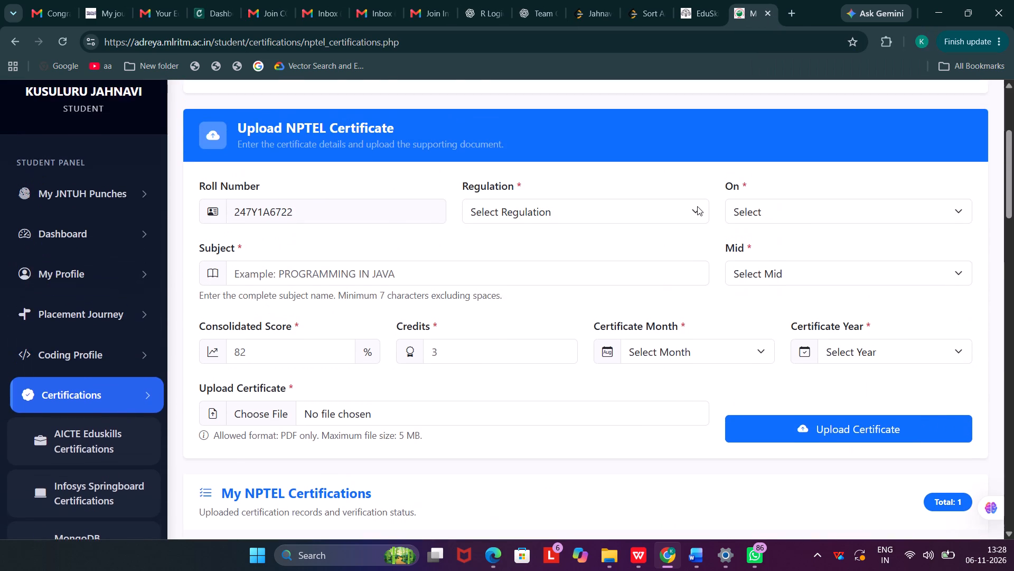
{"action": "scroll", "coordinate": [697, 206], "scroll_direction": "down", "scroll_amount": 2}
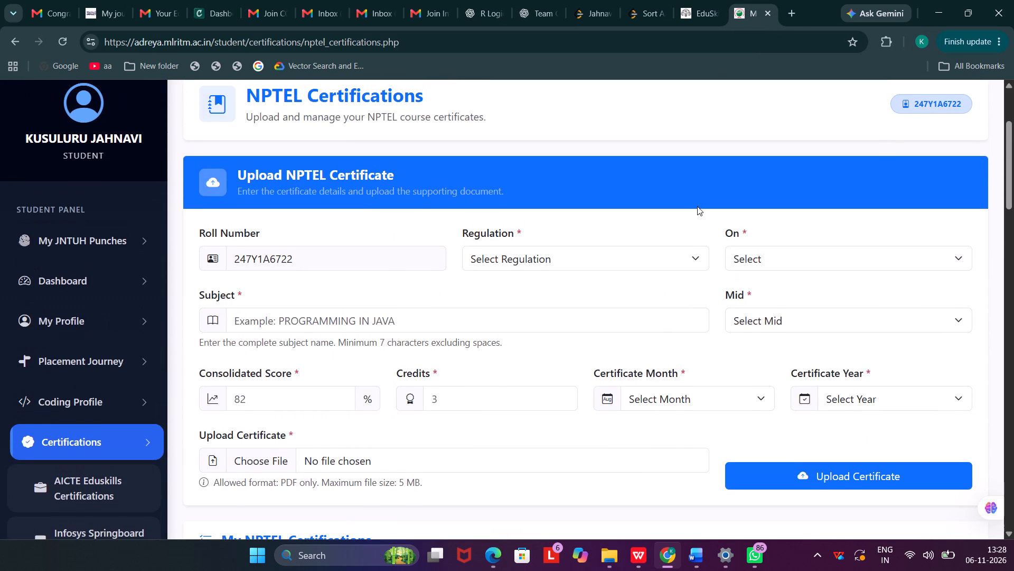
{"action": "scroll", "coordinate": [697, 206], "scroll_direction": "down", "scroll_amount": 1}
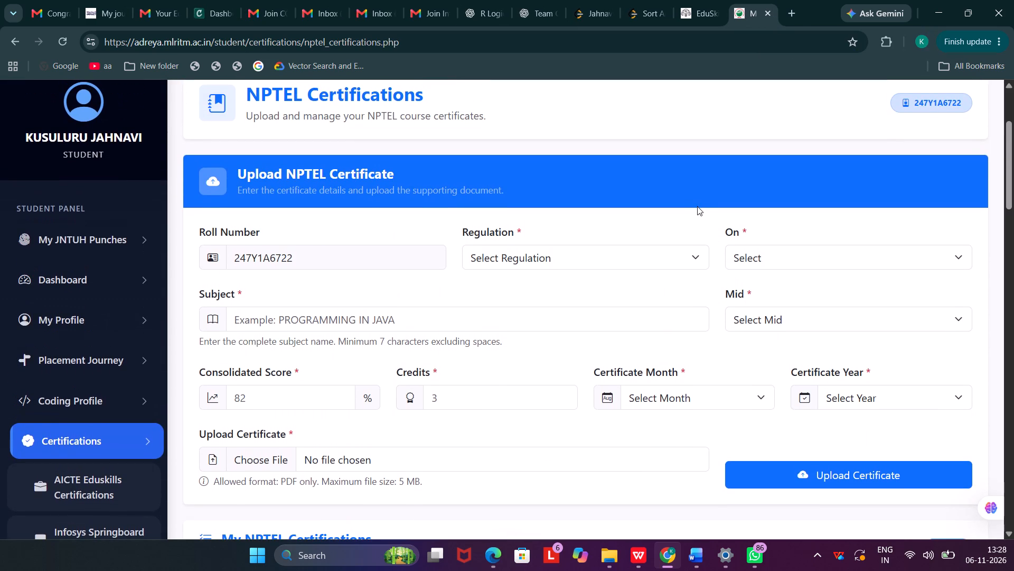
{"action": "scroll", "coordinate": [697, 206], "scroll_direction": "down", "scroll_amount": 2}
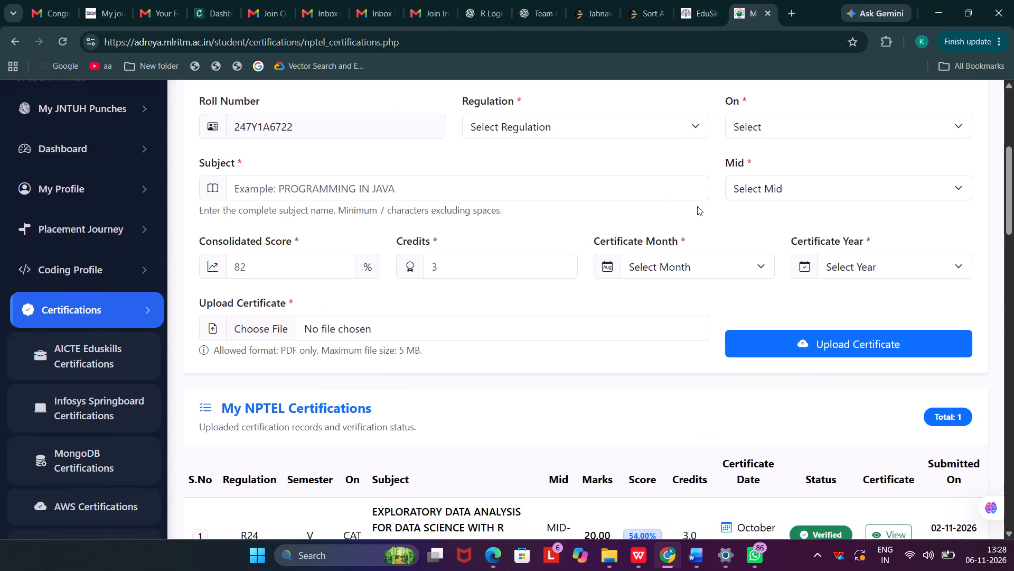
{"action": "scroll", "coordinate": [697, 206], "scroll_direction": "down", "scroll_amount": 1}
{"action": "scroll", "coordinate": [697, 206], "scroll_direction": "up", "scroll_amount": 6}
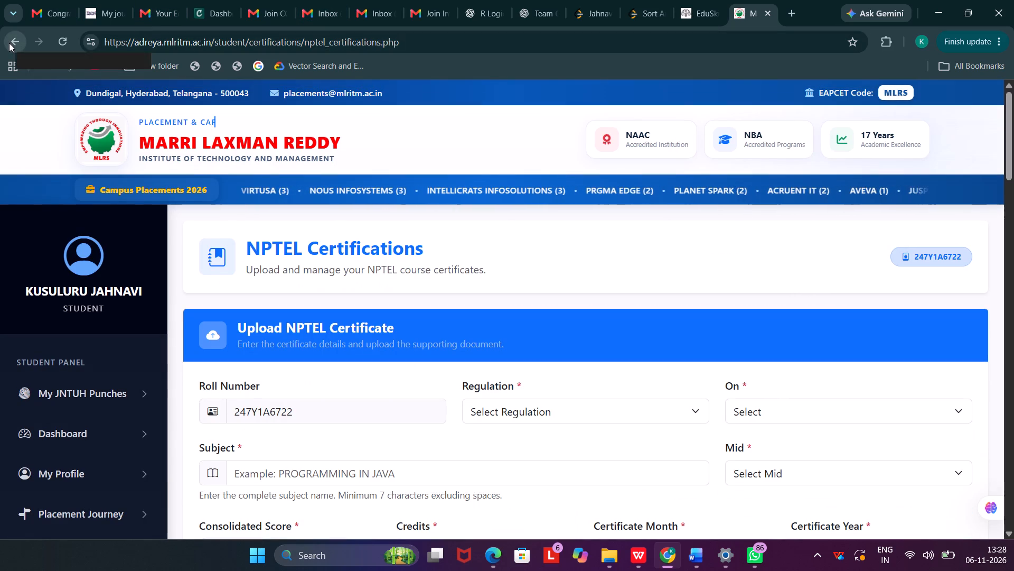
Leave the NPTEL page and return to the student's certification dashboard.
{"action": "scroll", "coordinate": [152, 427], "scroll_direction": "down", "scroll_amount": 4}
{"action": "left_click", "coordinate": [118, 376]}
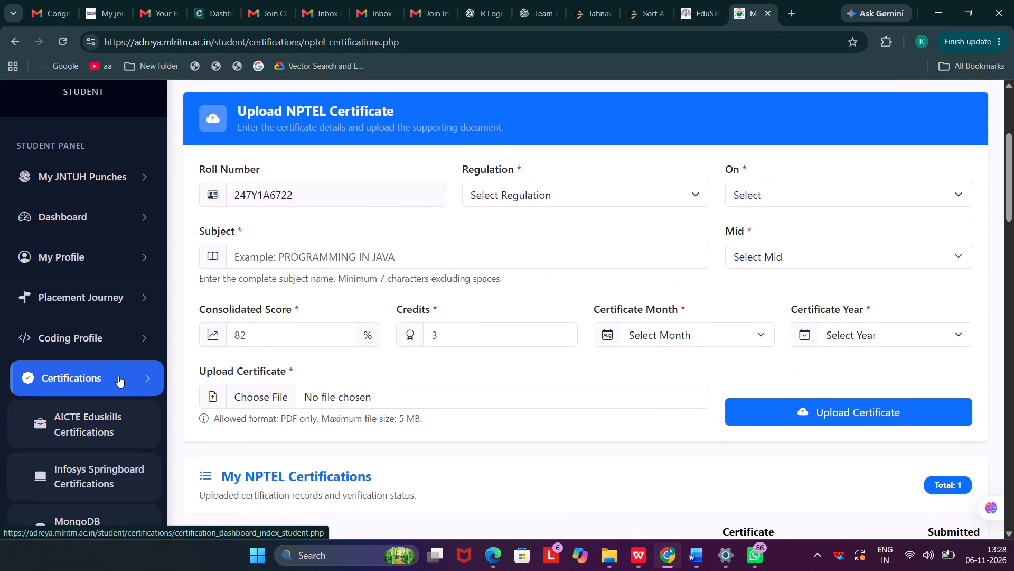
{"action": "left_click", "coordinate": [118, 376]}
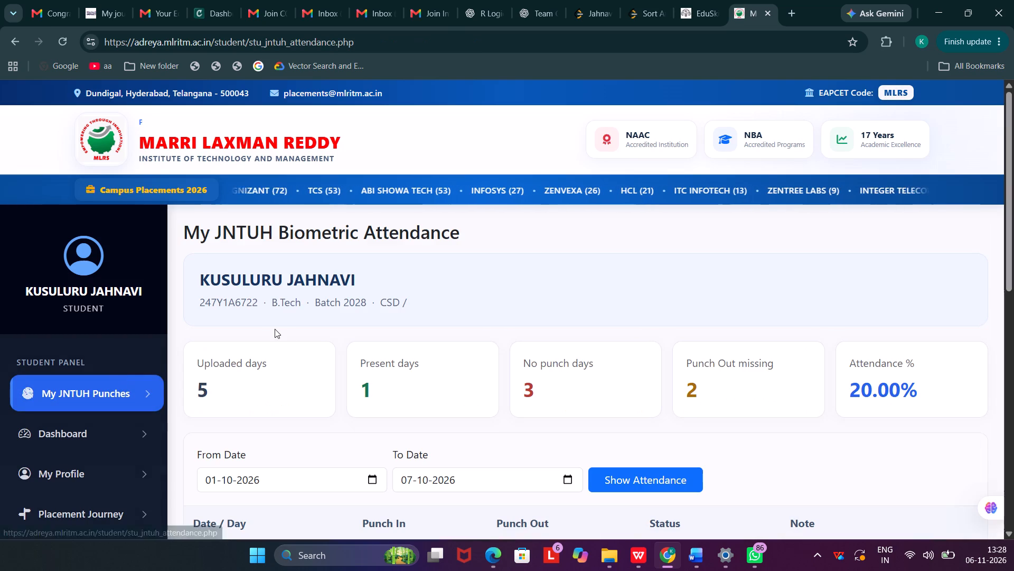
{"action": "scroll", "coordinate": [87, 472], "scroll_direction": "down", "scroll_amount": 5}
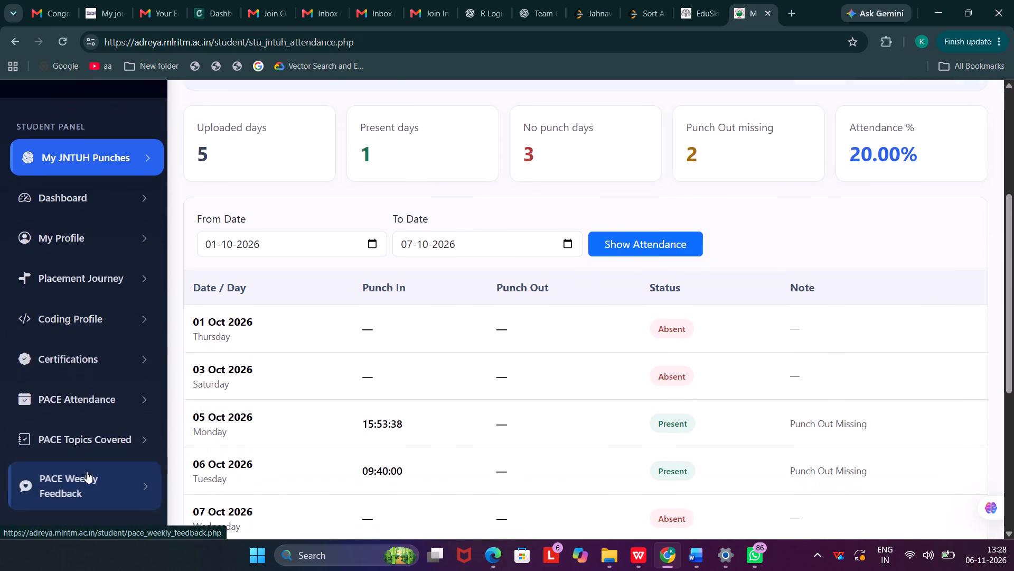
{"action": "left_click", "coordinate": [127, 368]}
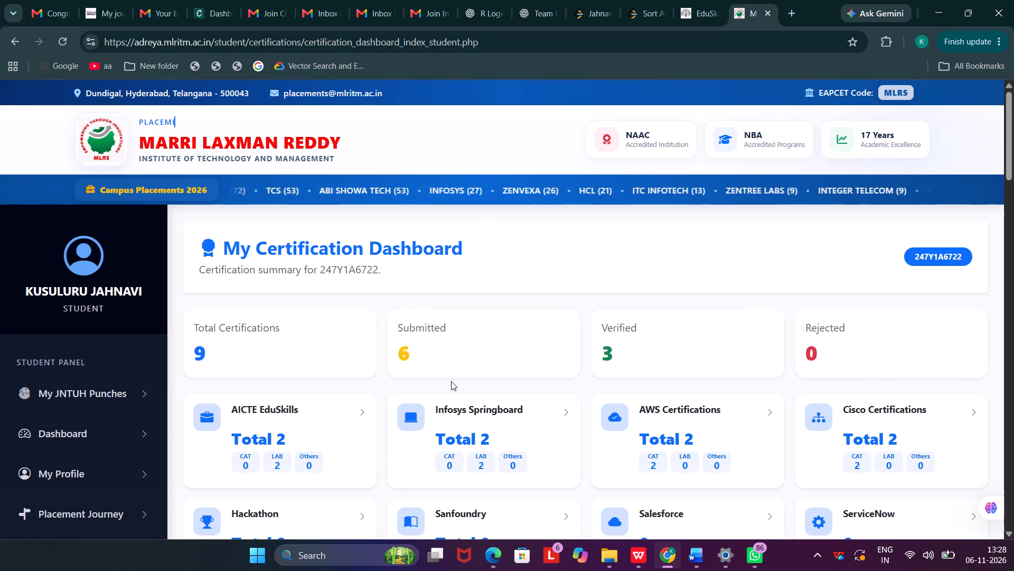
Open the AWS Certifications page from the certification dashboard.
{"action": "scroll", "coordinate": [451, 381], "scroll_direction": "down", "scroll_amount": 2}
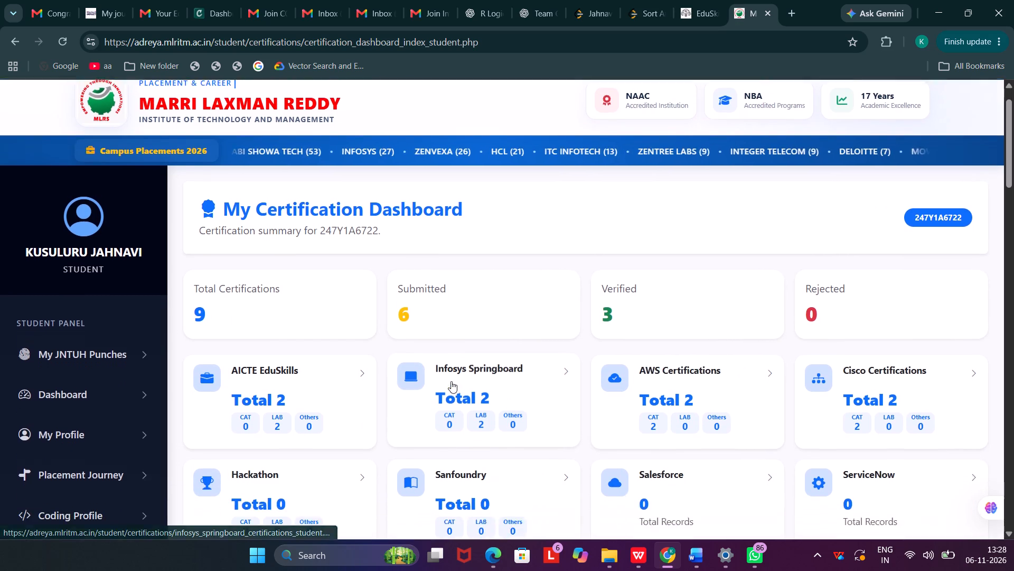
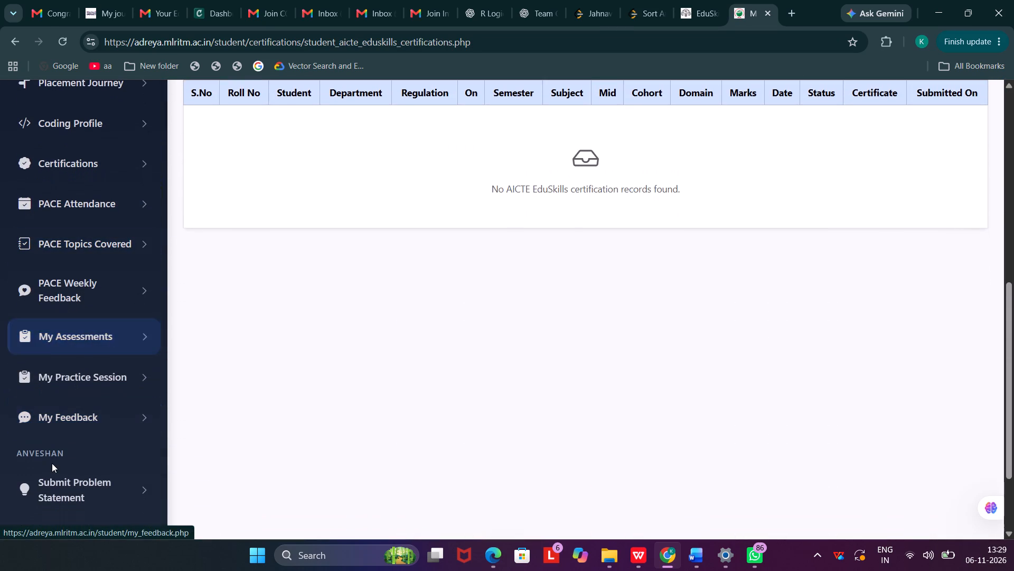
From the certification dashboard, go to the AICTE EduSkills certifications and open the form for adding a certification.
{"action": "scroll", "coordinate": [52, 463], "scroll_direction": "down", "scroll_amount": 2}
{"action": "scroll", "coordinate": [74, 304], "scroll_direction": "up", "scroll_amount": 2}
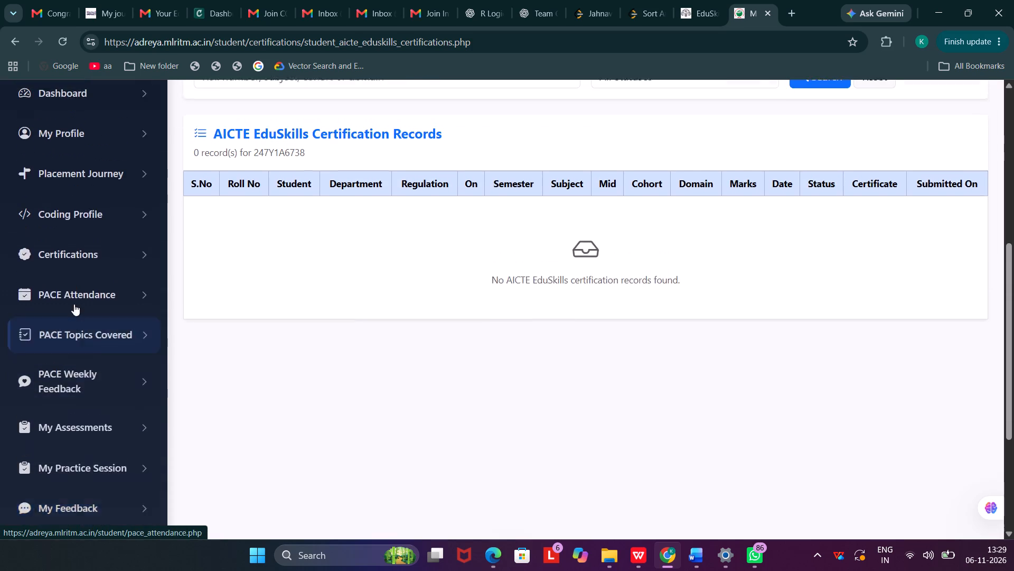
{"action": "scroll", "coordinate": [74, 304], "scroll_direction": "up", "scroll_amount": 2}
{"action": "left_click", "coordinate": [100, 275]}
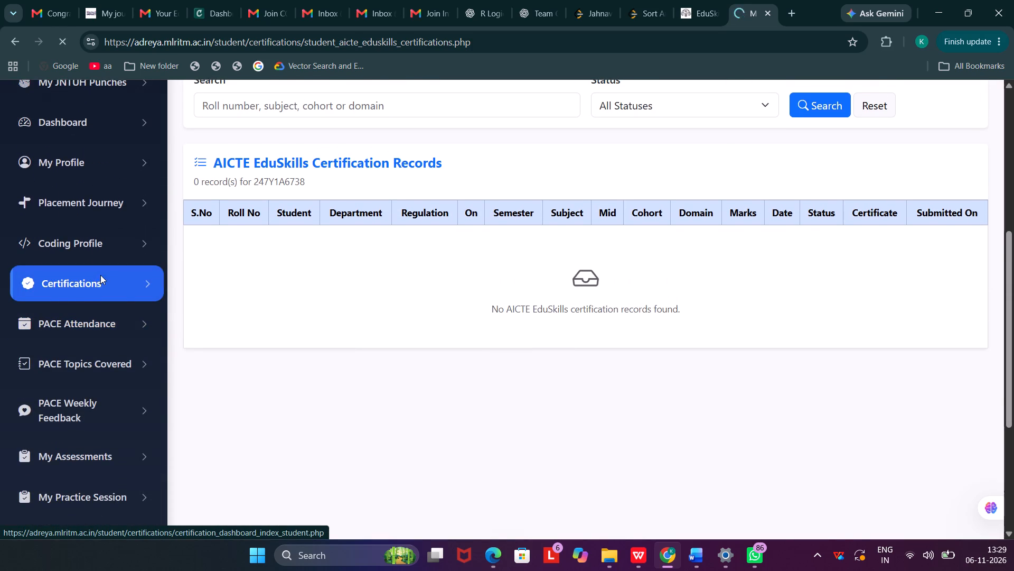
{"action": "scroll", "coordinate": [329, 388], "scroll_direction": "down", "scroll_amount": 3}
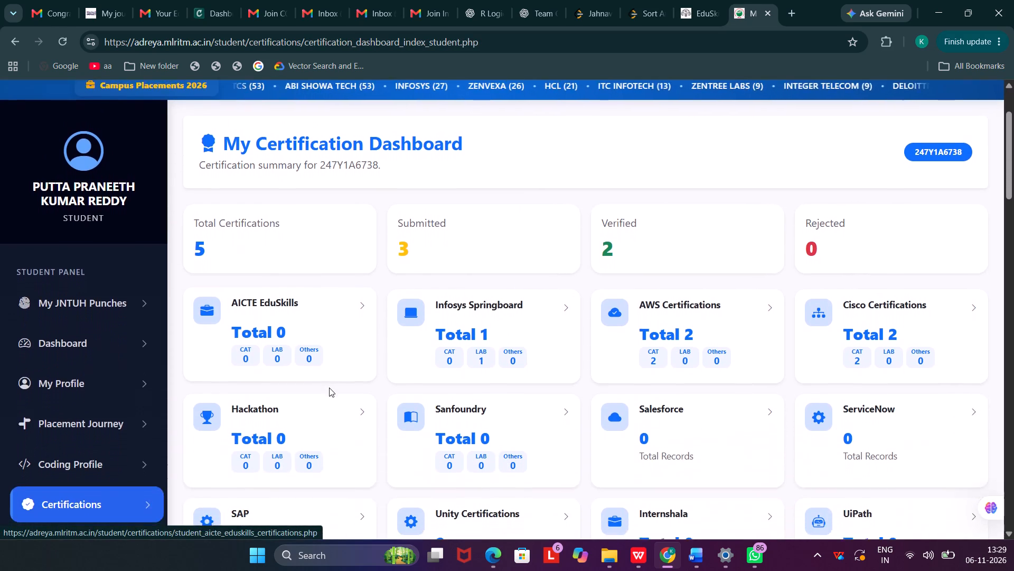
{"action": "scroll", "coordinate": [329, 388], "scroll_direction": "down", "scroll_amount": 2}
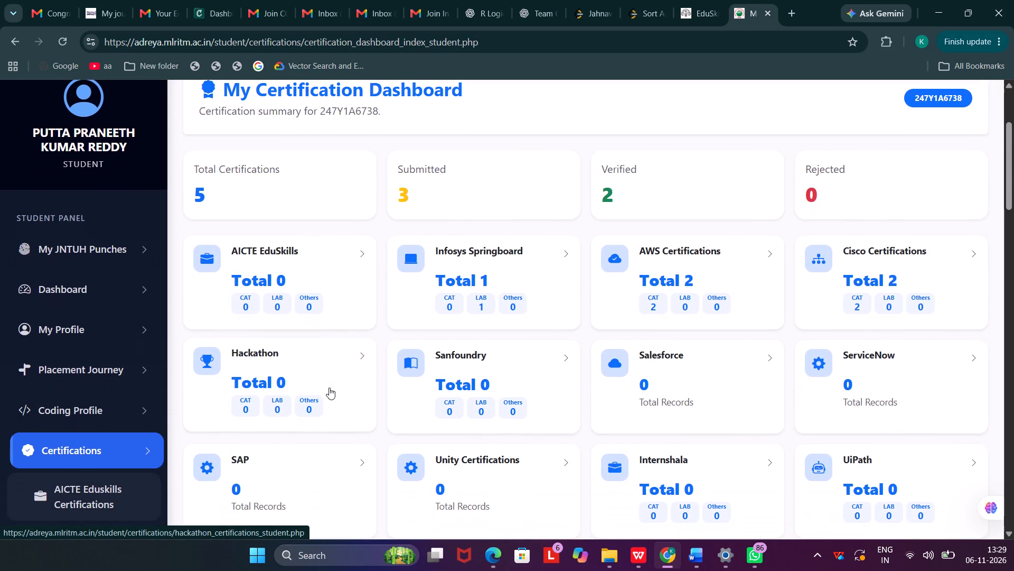
{"action": "scroll", "coordinate": [329, 388], "scroll_direction": "down", "scroll_amount": 1}
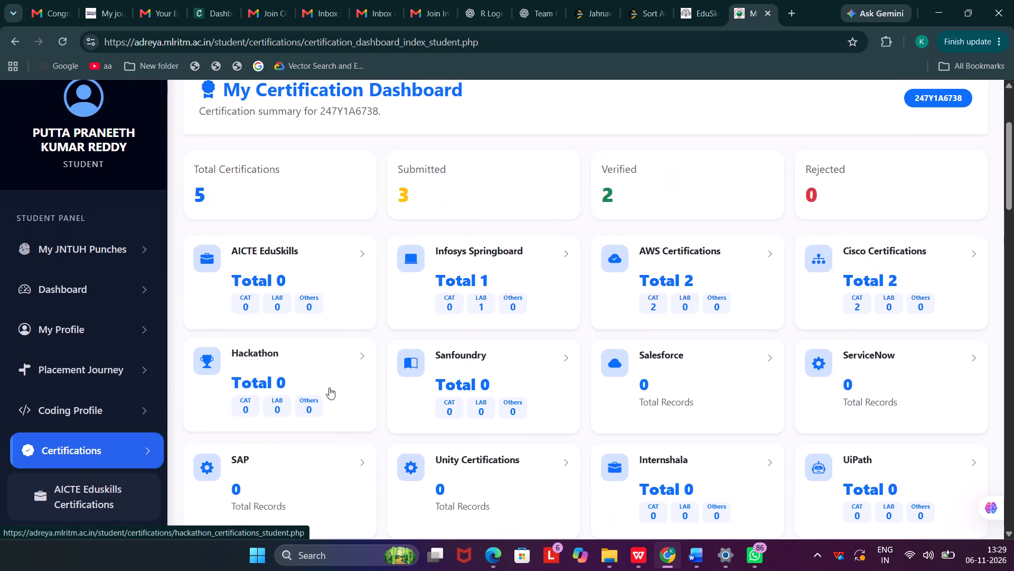
{"action": "left_click", "coordinate": [347, 257]}
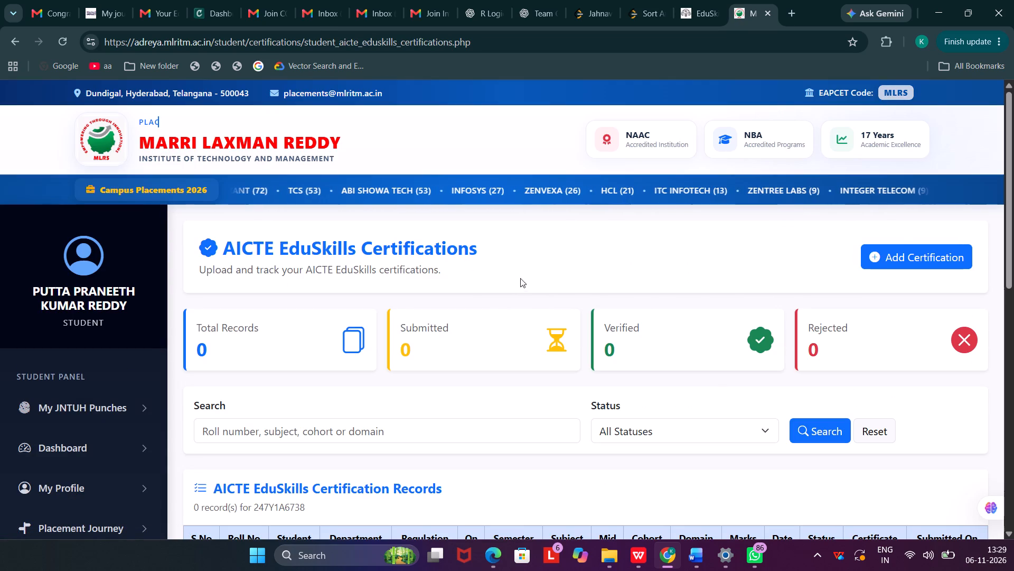
{"action": "left_click", "coordinate": [895, 258]}
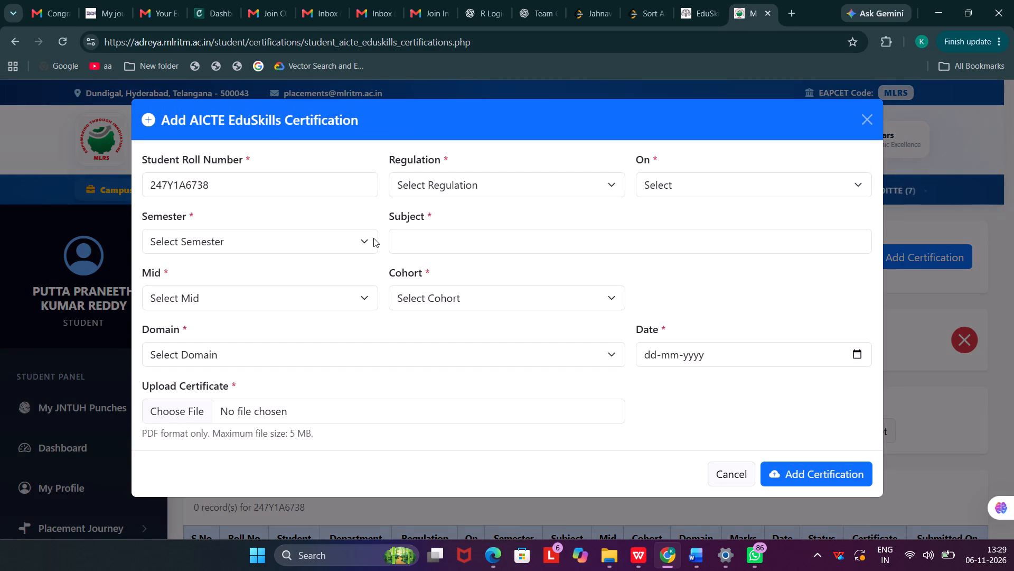
Fill in the academic details: regulation R24, On LAB, semester V and subject FBP.
{"action": "left_click", "coordinate": [451, 189]}
{"action": "left_click", "coordinate": [421, 244]}
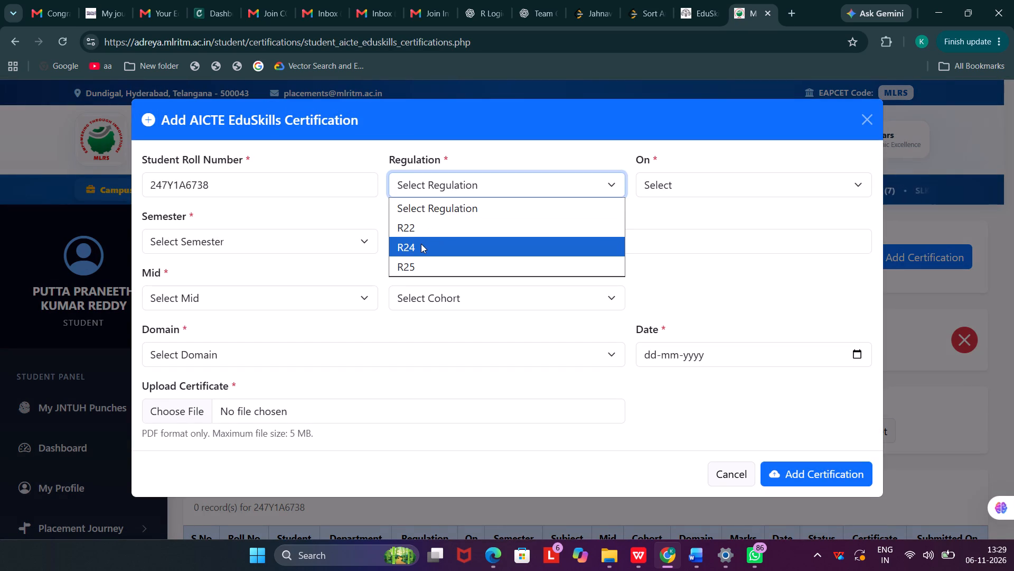
{"action": "left_click", "coordinate": [681, 189]}
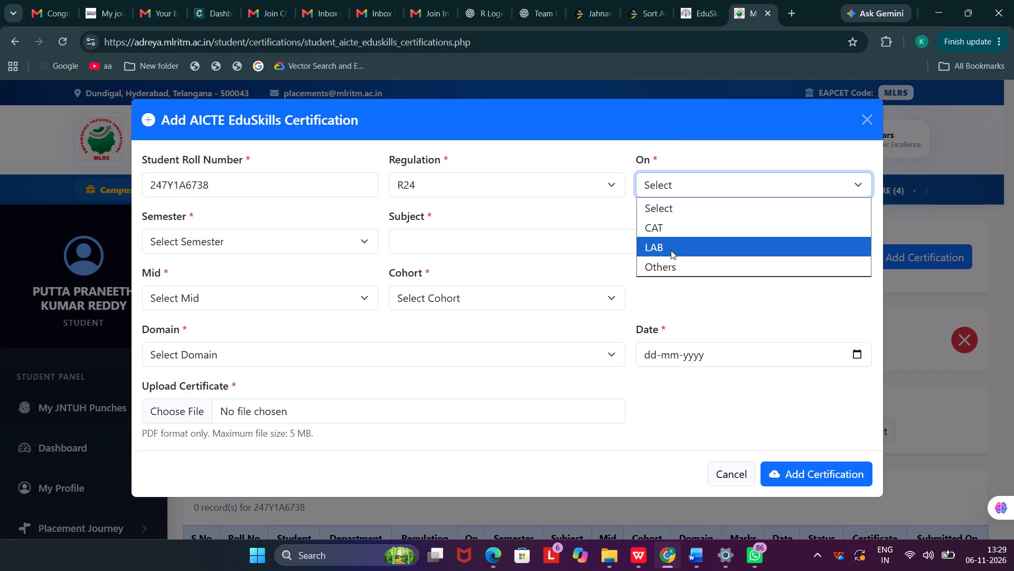
{"action": "left_click", "coordinate": [670, 249]}
{"action": "left_click", "coordinate": [274, 244]}
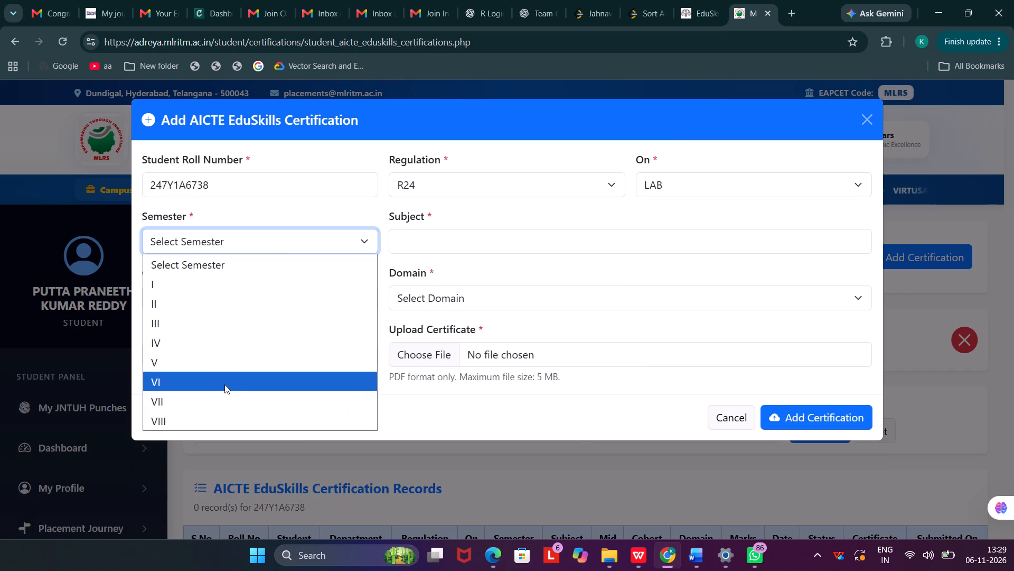
{"action": "left_click", "coordinate": [220, 362]}
{"action": "left_click", "coordinate": [425, 247]}
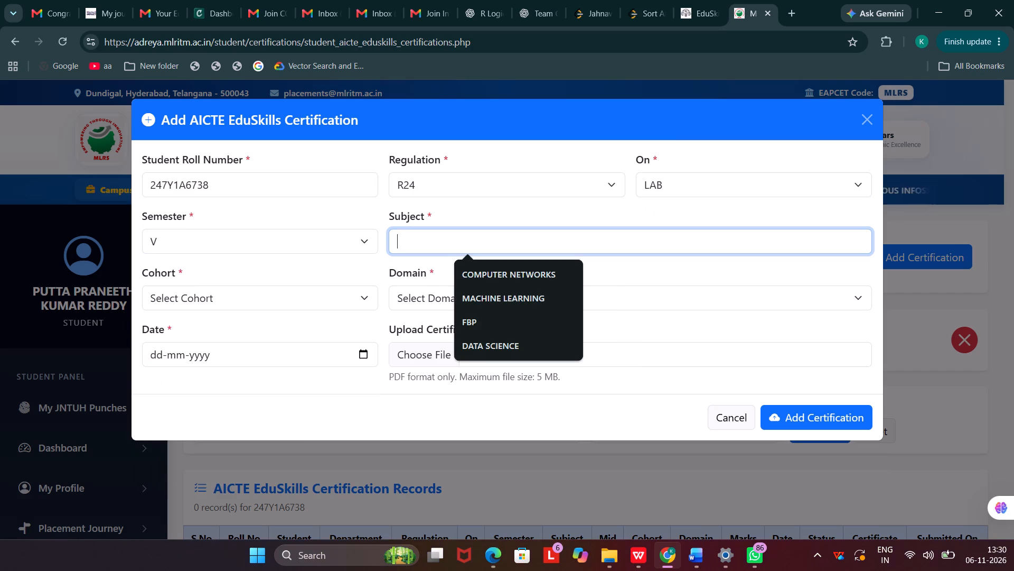
{"action": "left_click", "coordinate": [472, 312]}
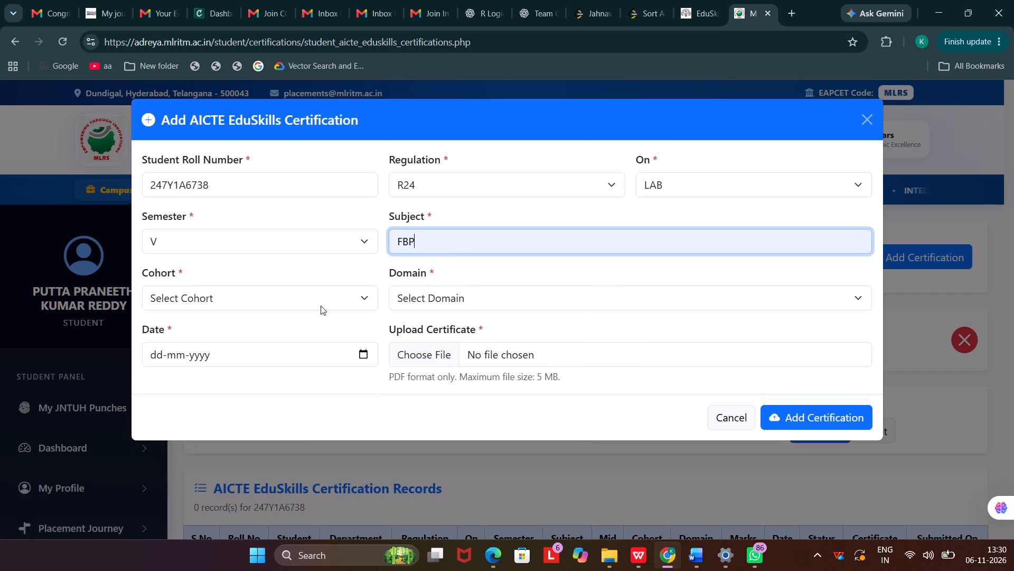
Set the cohort to Cohort 17 and the domain to Other, specified as DATA ANALYTICS WITH PYTHON AND POWER BI.
{"action": "left_click", "coordinate": [291, 301]}
{"action": "scroll", "coordinate": [196, 355], "scroll_direction": "down", "scroll_amount": 1}
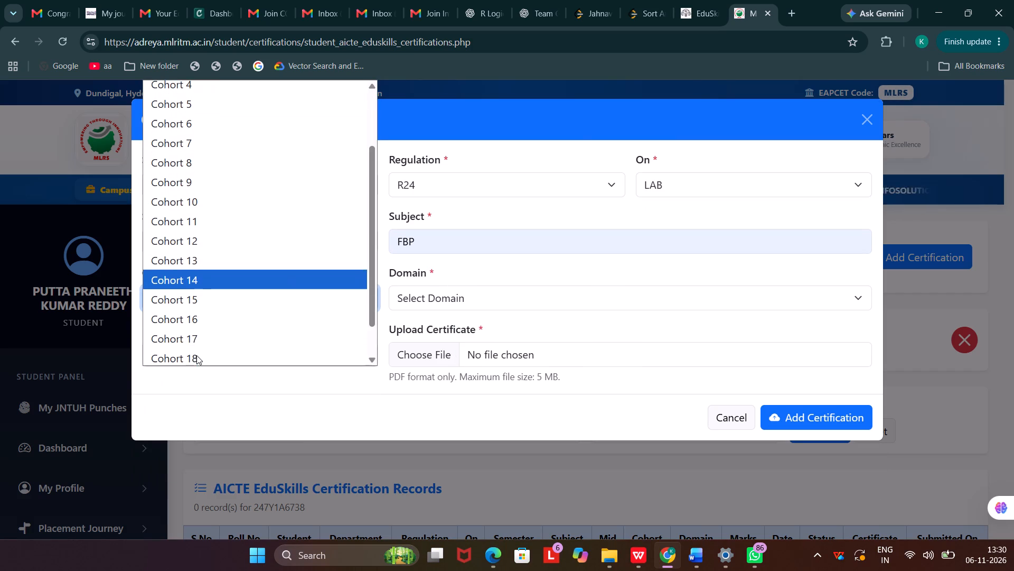
{"action": "left_click", "coordinate": [198, 330]}
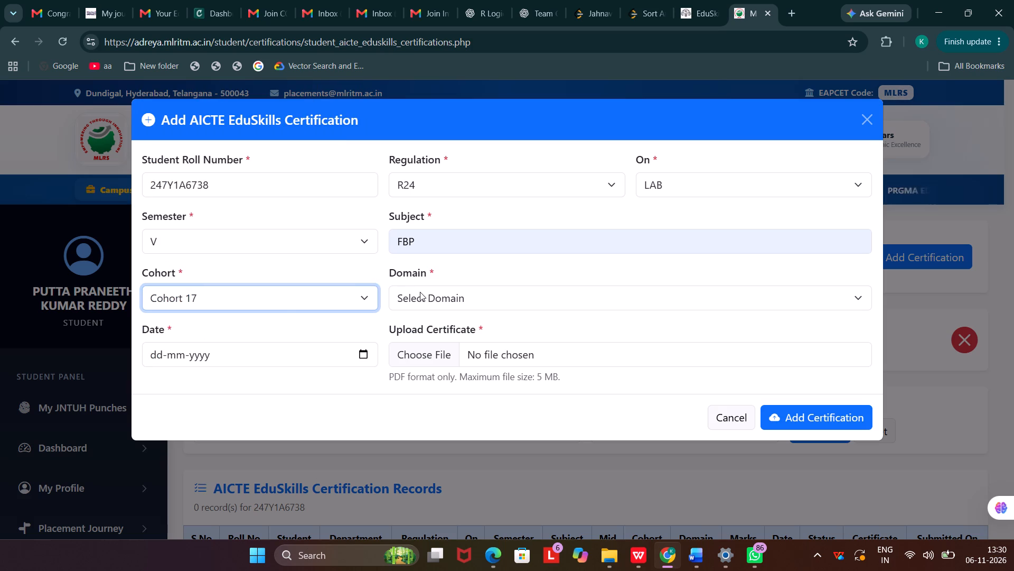
{"action": "left_click", "coordinate": [420, 292]}
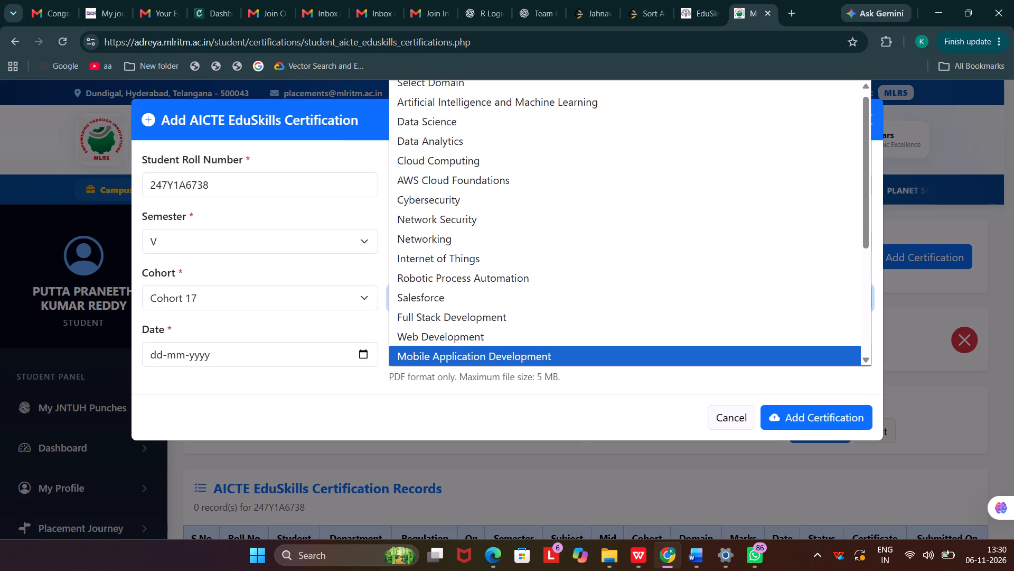
{"action": "scroll", "coordinate": [466, 375], "scroll_direction": "down", "scroll_amount": 4}
{"action": "left_click", "coordinate": [424, 299]}
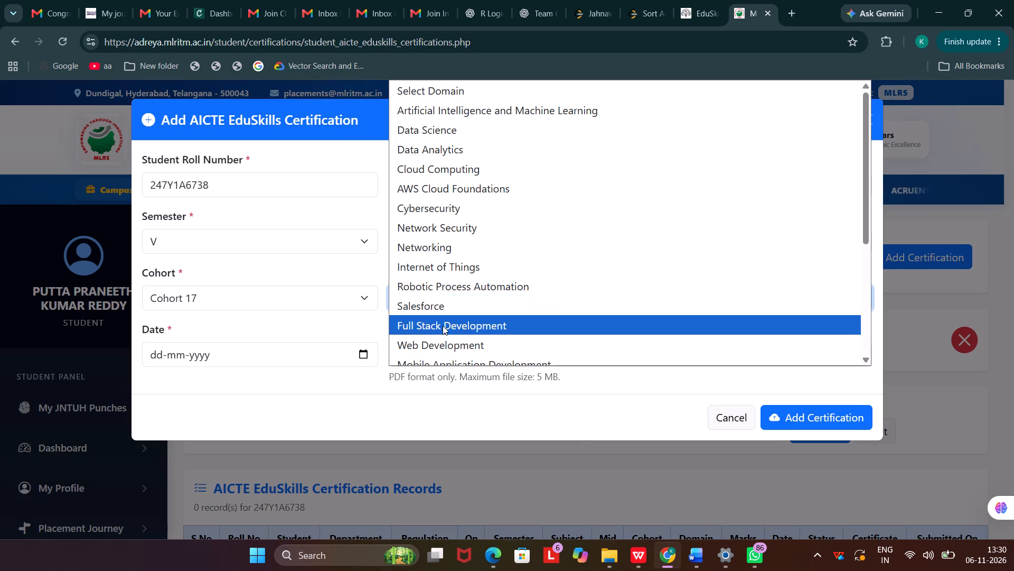
{"action": "scroll", "coordinate": [443, 326], "scroll_direction": "down", "scroll_amount": 5}
{"action": "left_click", "coordinate": [411, 364]}
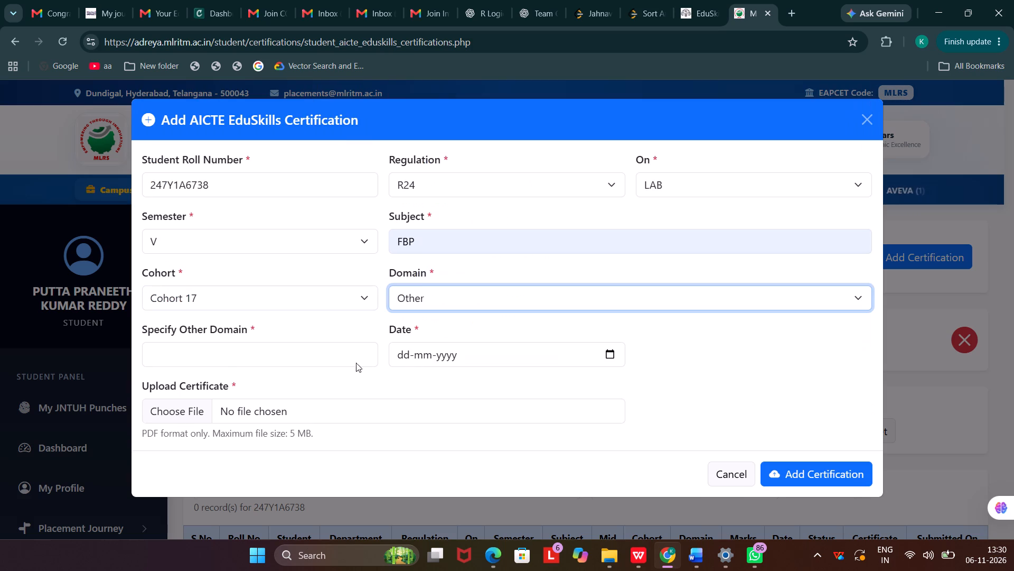
{"action": "left_click", "coordinate": [226, 363]}
{"action": "type", "text": "data"}
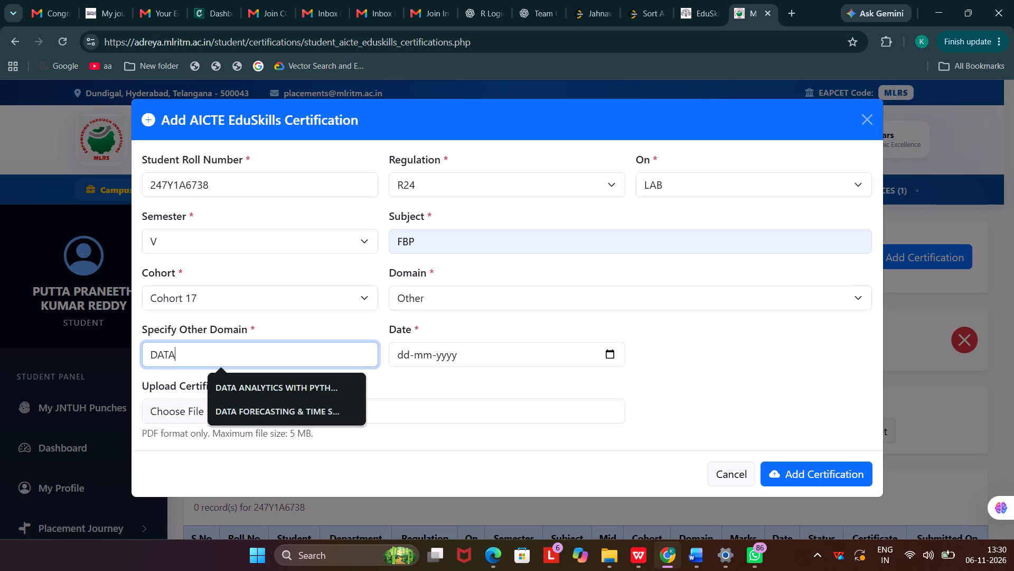
{"action": "left_click", "coordinate": [299, 382]}
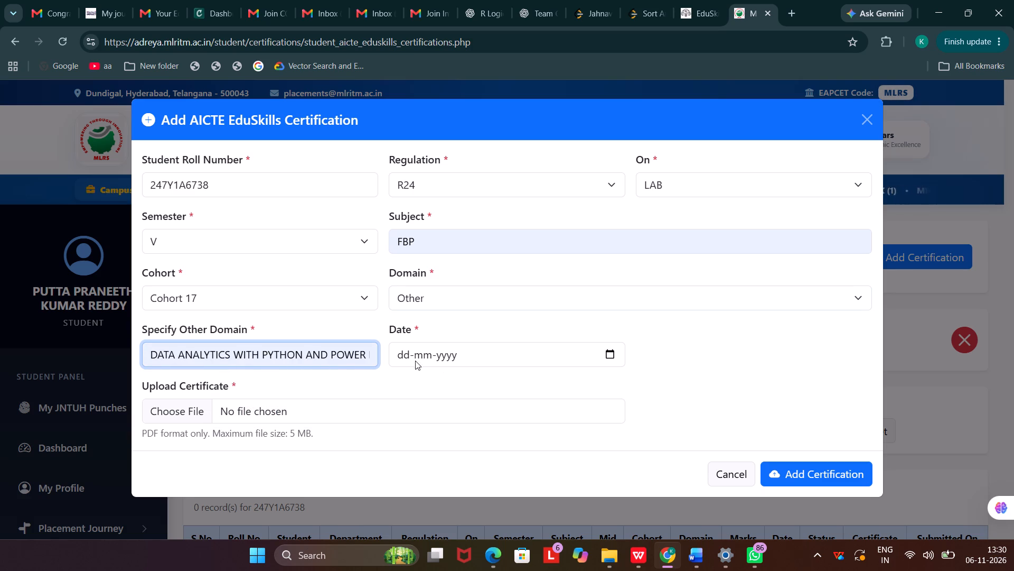
Set the certification date to 20-08-2026.
{"action": "left_click", "coordinate": [409, 358]}
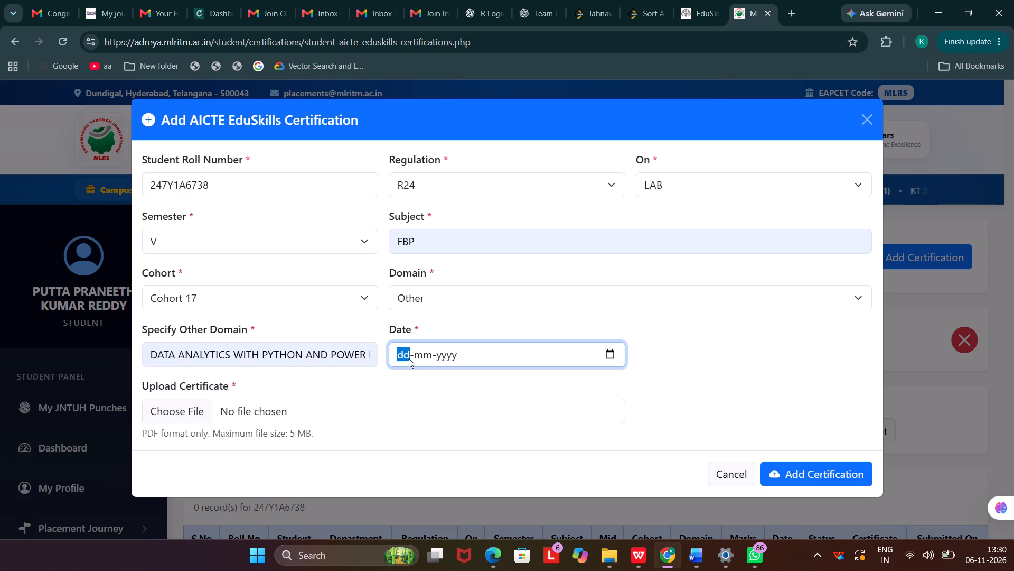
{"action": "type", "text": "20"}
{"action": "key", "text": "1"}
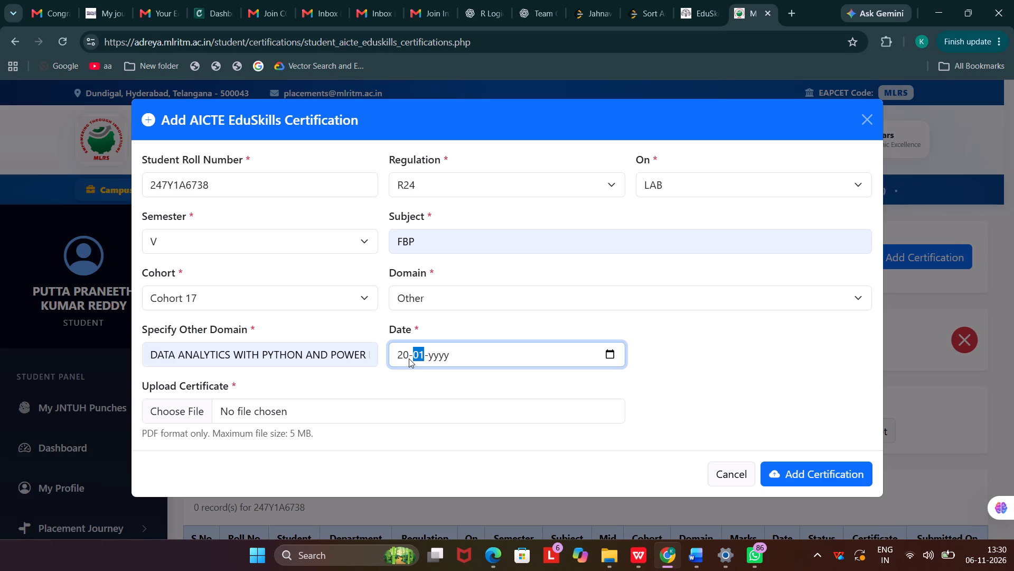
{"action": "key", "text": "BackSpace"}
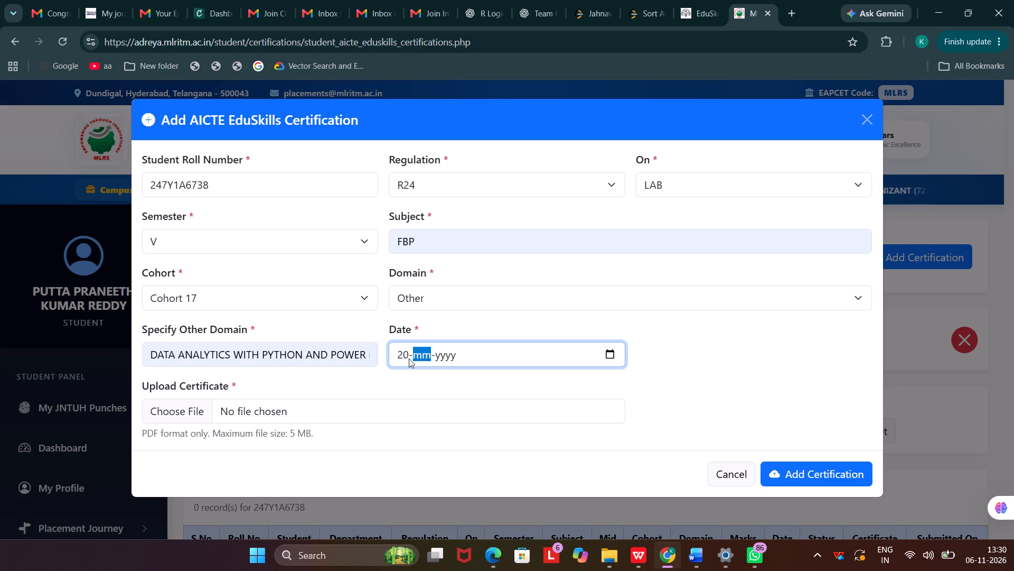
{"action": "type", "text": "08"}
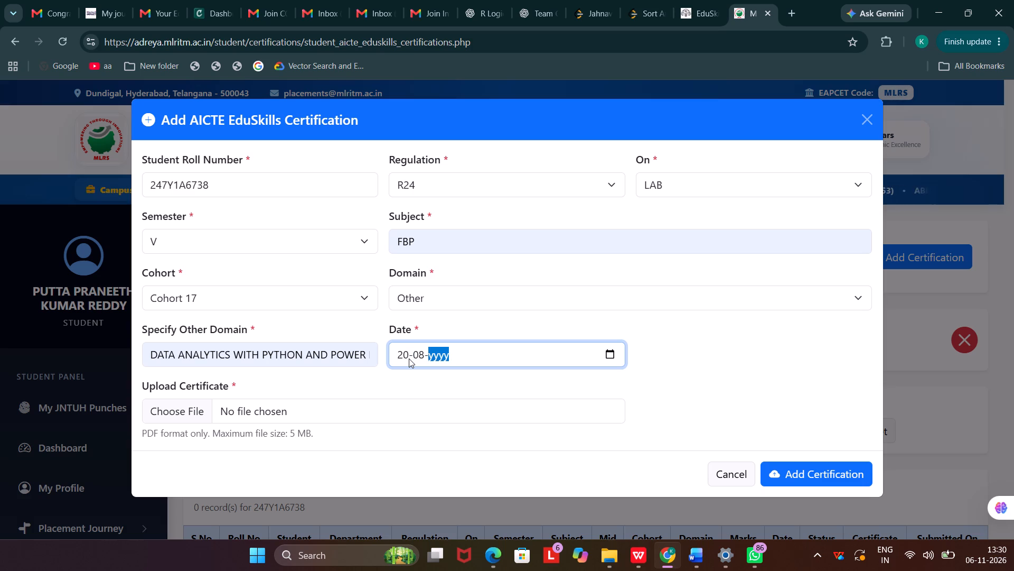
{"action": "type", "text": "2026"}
Start choosing the certificate file to upload and browse to the 6738-cer folder on the Desktop.
{"action": "left_click", "coordinate": [185, 410]}
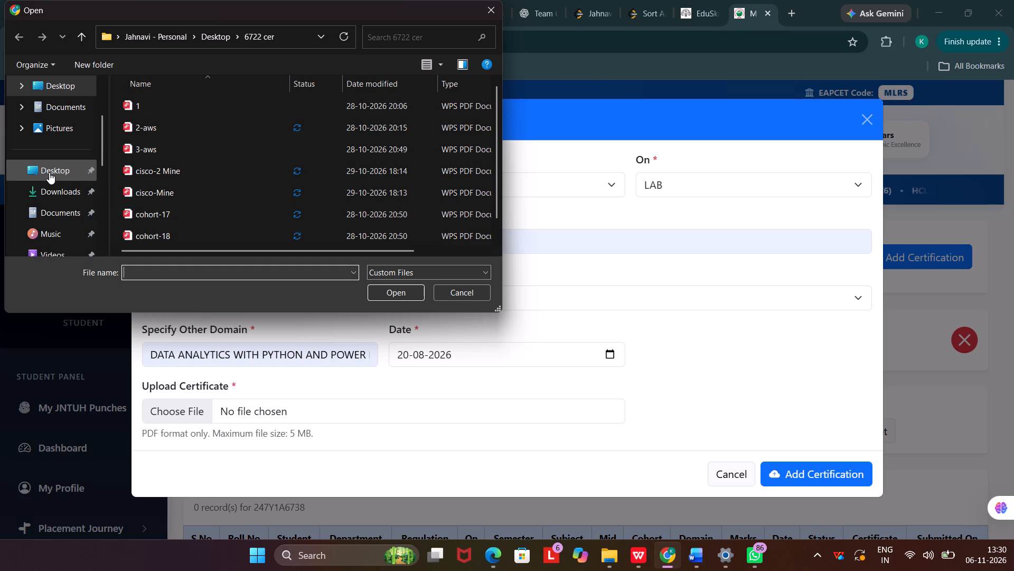
{"action": "left_click", "coordinate": [49, 172]}
{"action": "double_click", "coordinate": [168, 131]}
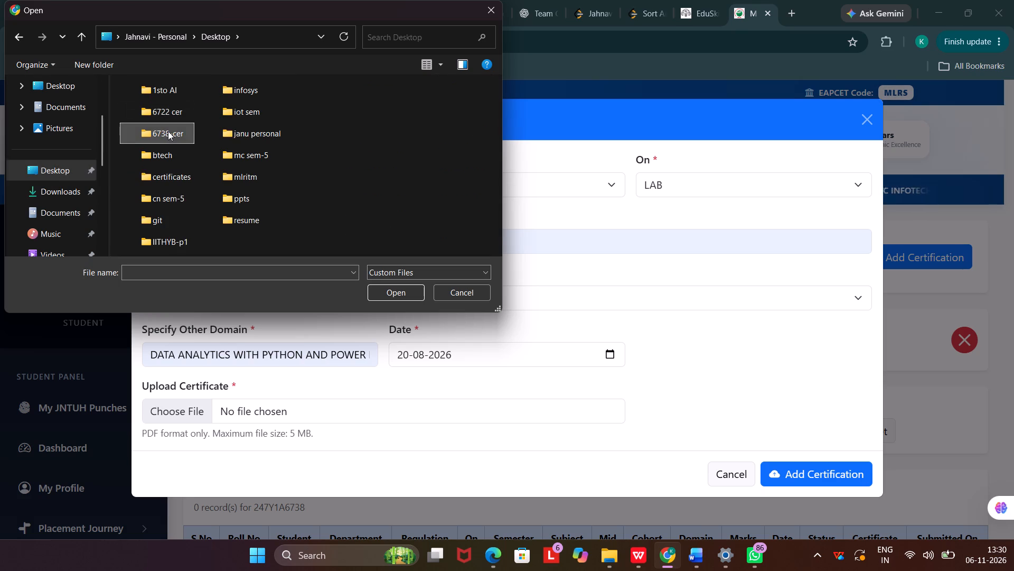
{"action": "scroll", "coordinate": [192, 210], "scroll_direction": "right", "scroll_amount": 1}
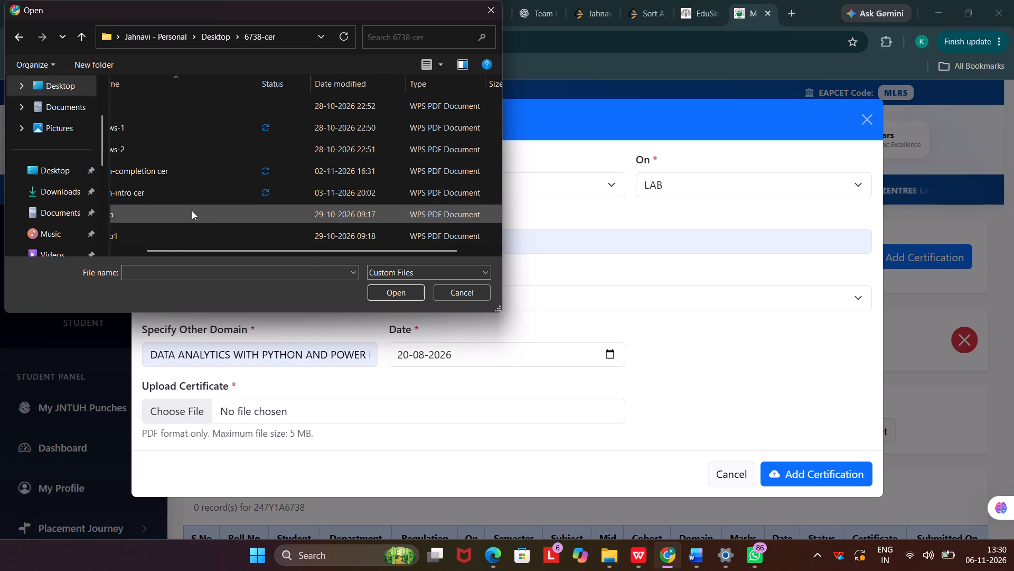
{"action": "scroll", "coordinate": [192, 210], "scroll_direction": "right", "scroll_amount": 1}
{"action": "scroll", "coordinate": [192, 210], "scroll_direction": "down", "scroll_amount": 1}
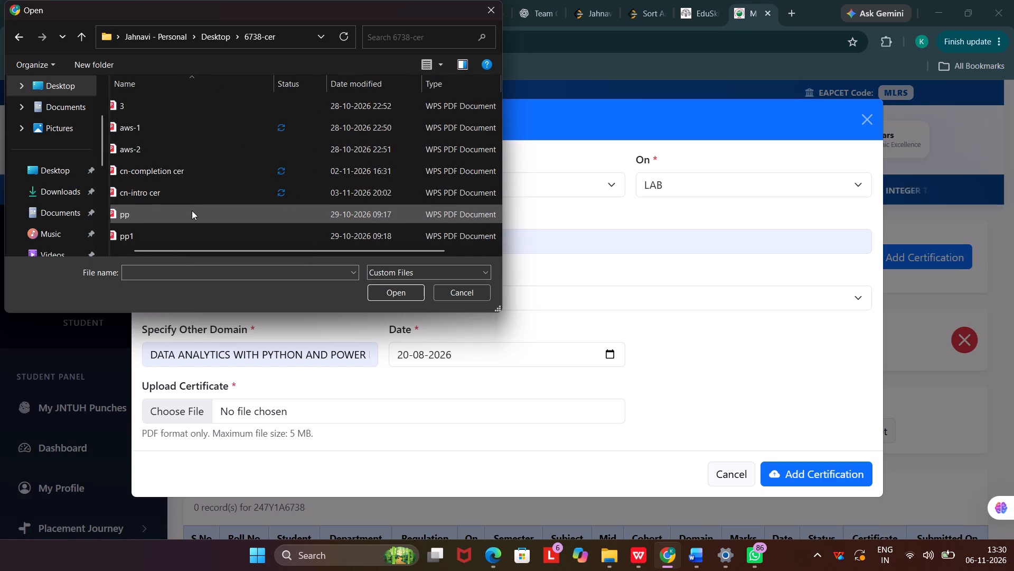
{"action": "scroll", "coordinate": [192, 210], "scroll_direction": "right", "scroll_amount": 10}
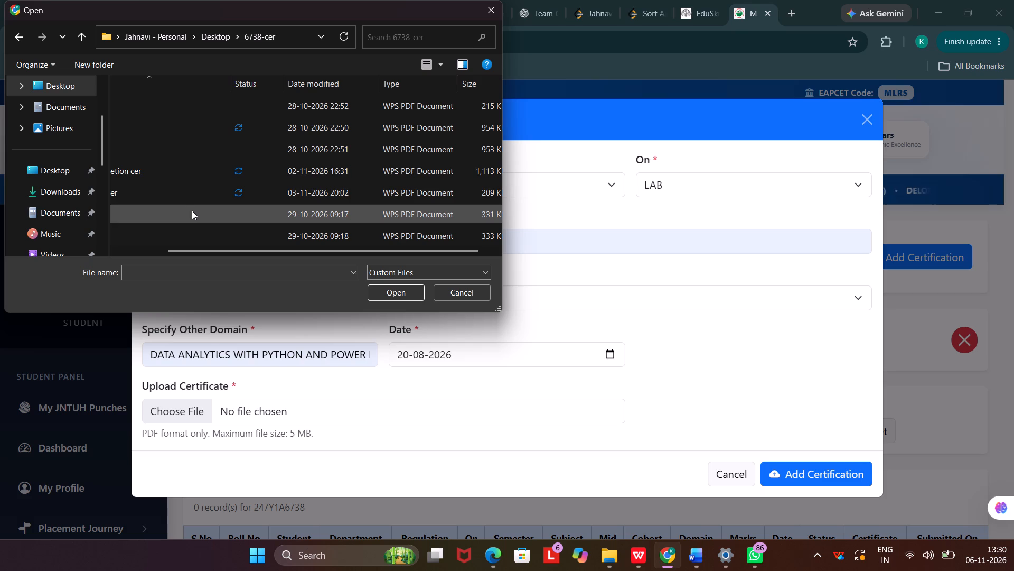
{"action": "scroll", "coordinate": [192, 210], "scroll_direction": "right", "scroll_amount": 7}
{"action": "left_click_drag", "start_coordinate": [173, 248], "coordinate": [121, 255]}
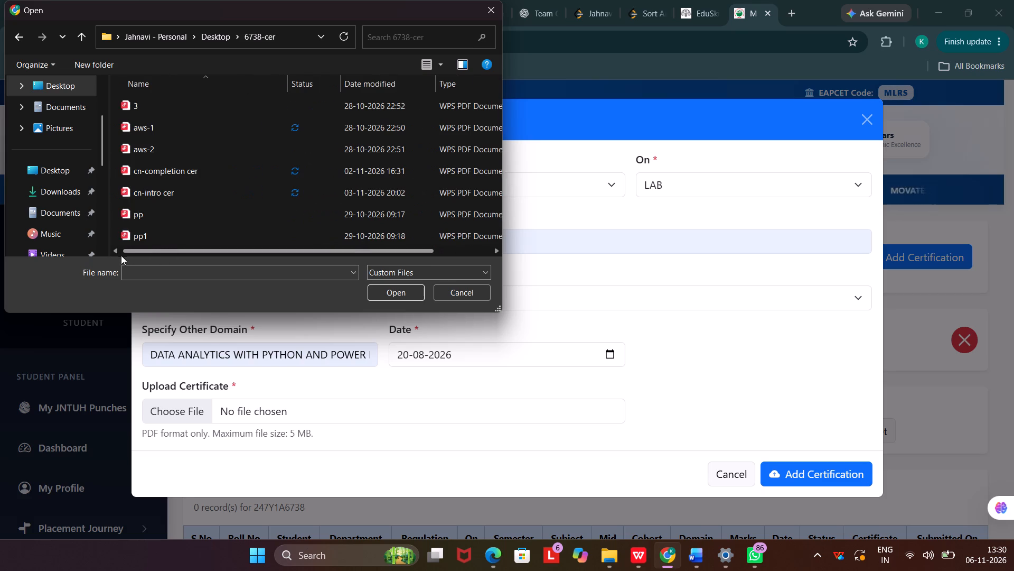
{"action": "left_click_drag", "start_coordinate": [121, 255], "coordinate": [115, 254]}
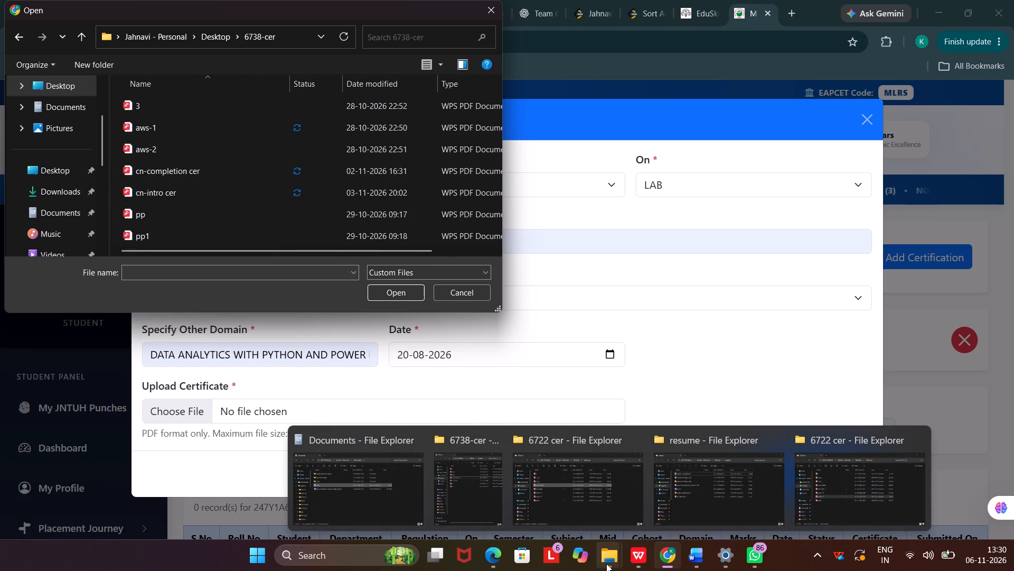
Switch to the 6738-cer File Explorer window, open the pp PDF and examine its internship title and period.
{"action": "left_click", "coordinate": [461, 498]}
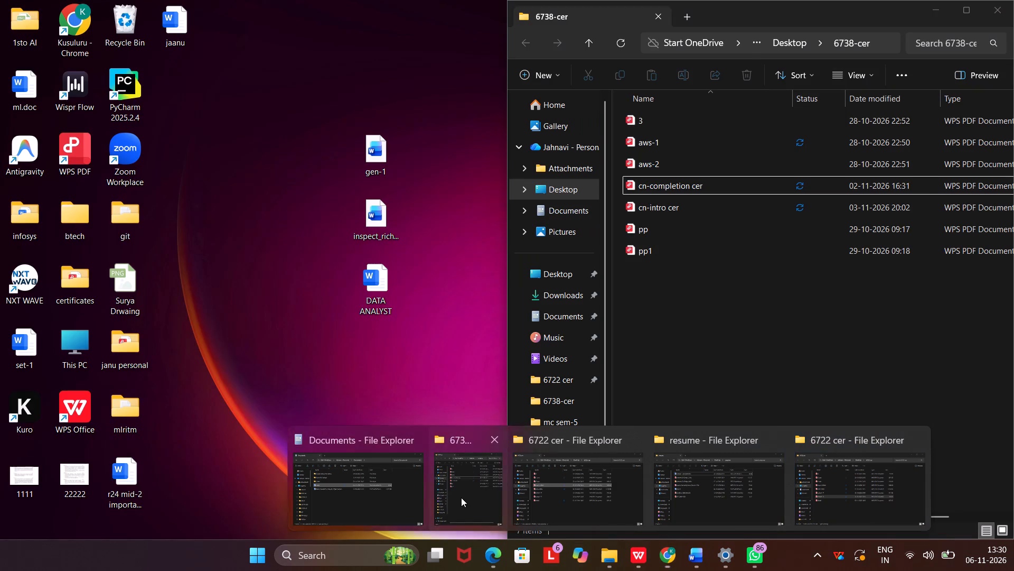
{"action": "double_click", "coordinate": [650, 229]}
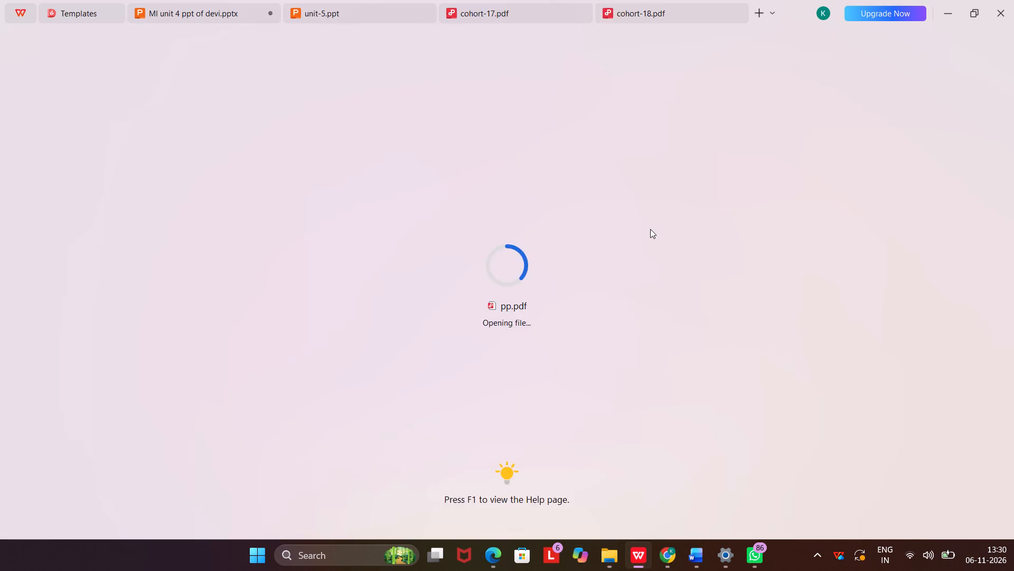
{"action": "scroll", "coordinate": [525, 365], "scroll_direction": "down", "scroll_amount": 2}
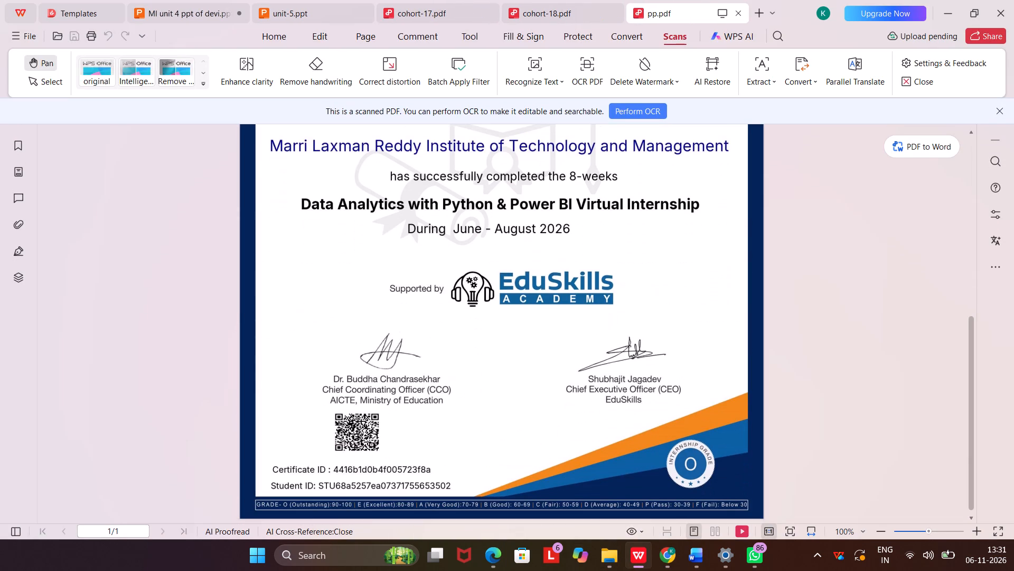
{"action": "scroll", "coordinate": [525, 365], "scroll_direction": "down", "scroll_amount": 1}
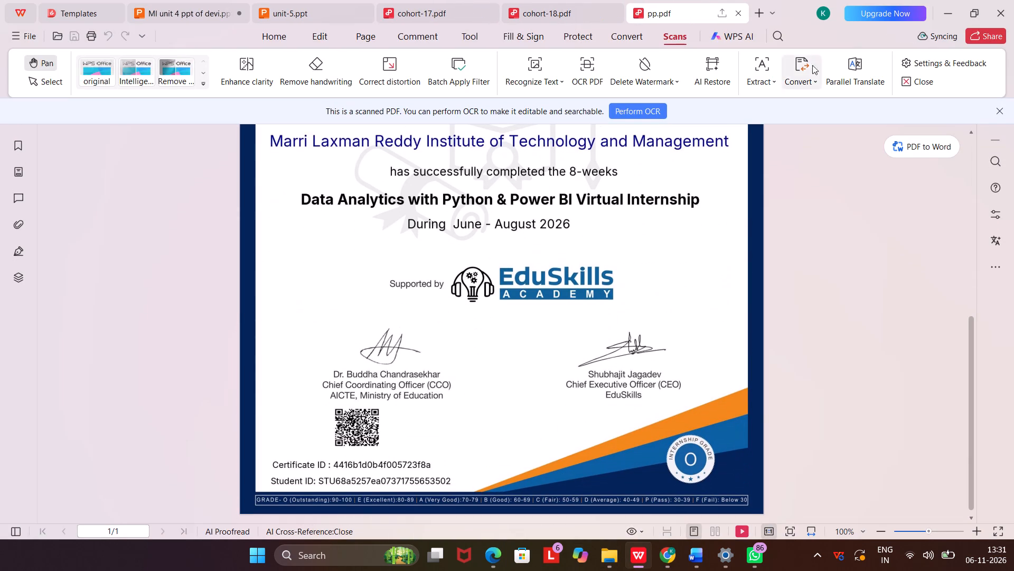
Return from the PDF viewer to the portal's file selection, attach the pp PDF and submit the Cohort 17 certification.
{"action": "left_click", "coordinate": [947, 5]}
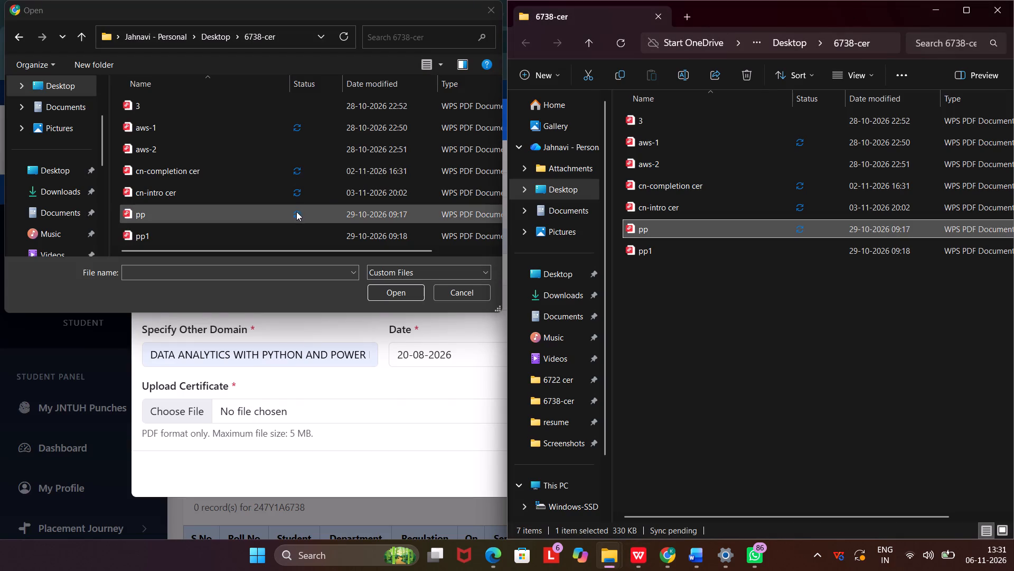
{"action": "left_click", "coordinate": [292, 221]}
{"action": "left_click", "coordinate": [399, 292]}
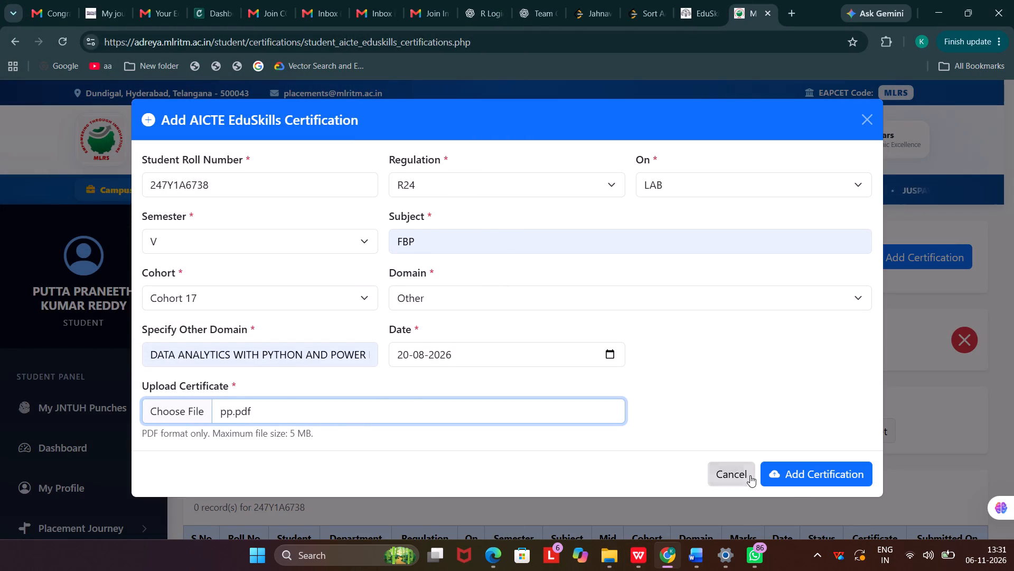
{"action": "left_click", "coordinate": [805, 479]}
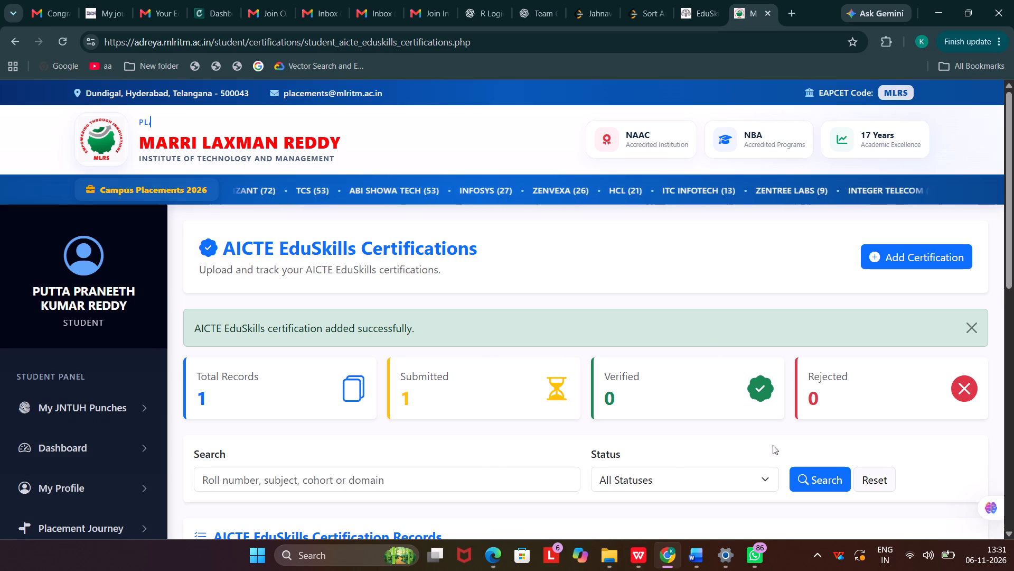
Start another EduSkills certification with regulation R24, On LAB, semester V and subject DATA SCIENCE.
{"action": "left_click", "coordinate": [933, 262]}
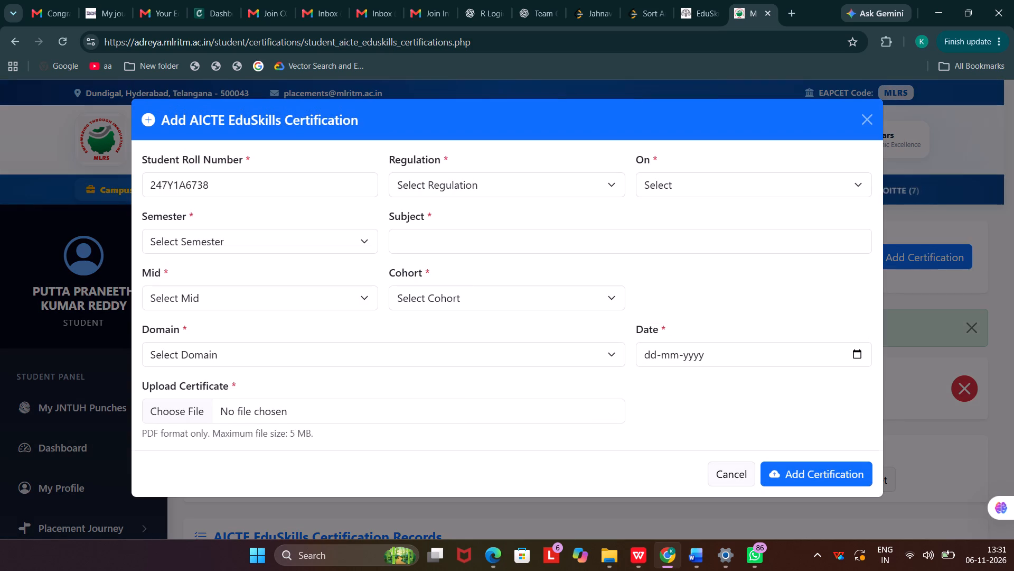
{"action": "left_click", "coordinate": [439, 180]}
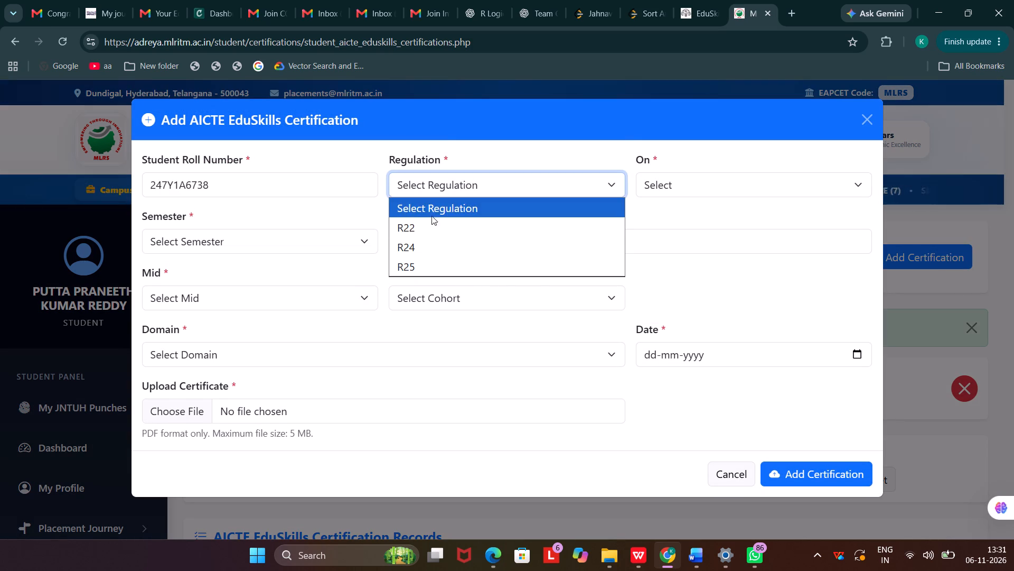
{"action": "left_click", "coordinate": [431, 244]}
{"action": "left_click", "coordinate": [655, 189]}
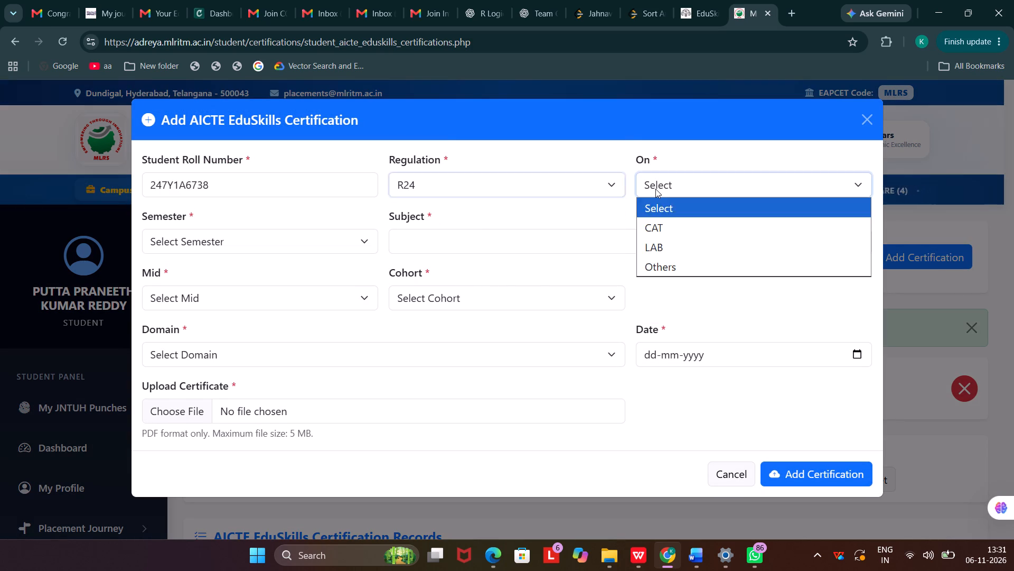
{"action": "left_click", "coordinate": [661, 254]}
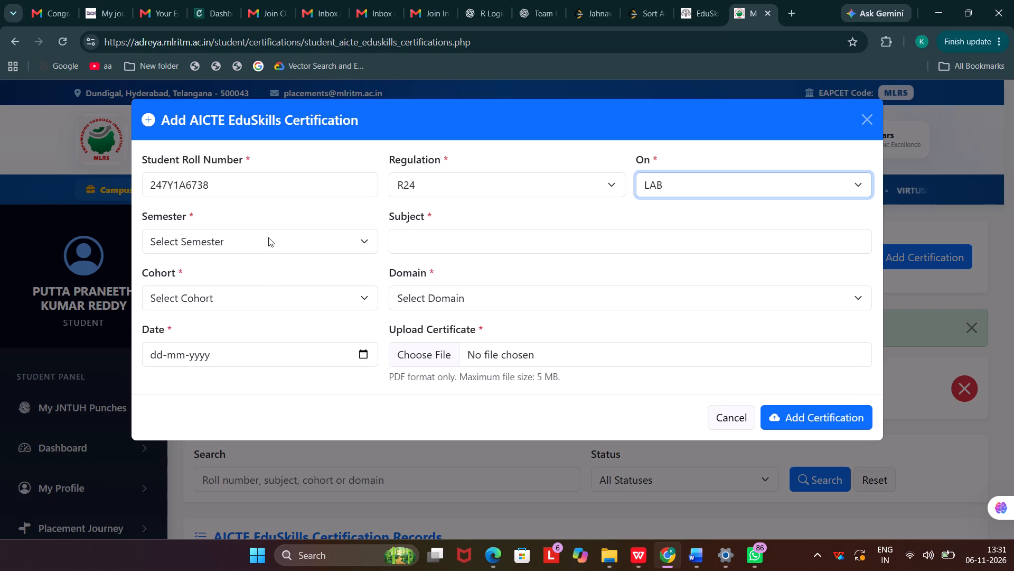
{"action": "left_click", "coordinate": [268, 237]}
{"action": "left_click", "coordinate": [226, 353]}
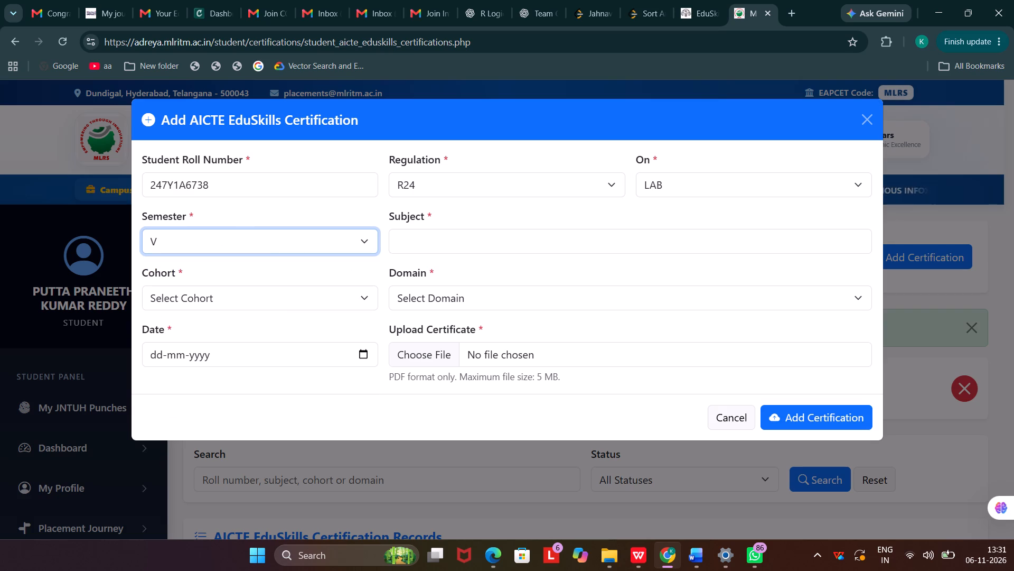
{"action": "left_click", "coordinate": [416, 235]}
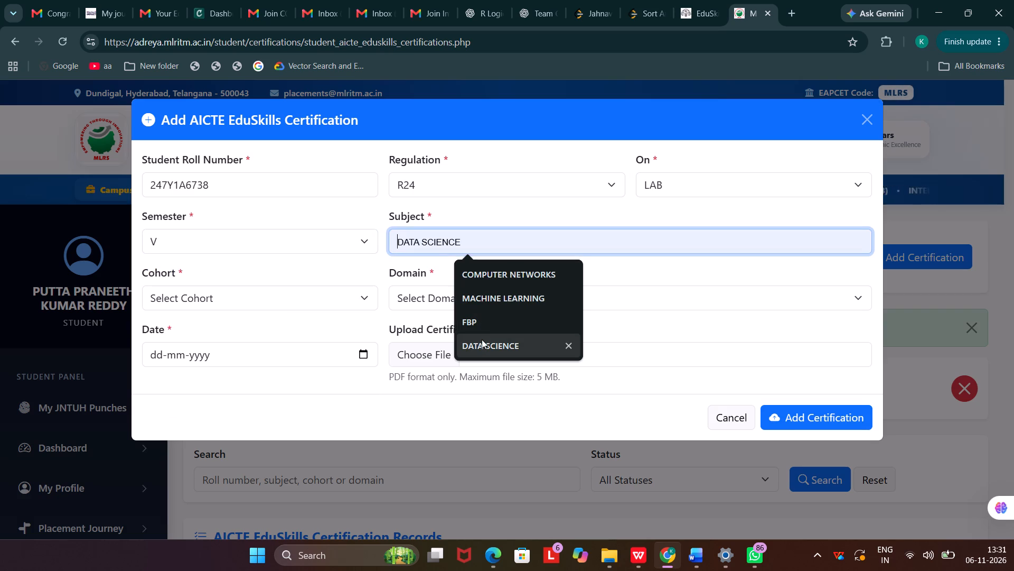
{"action": "left_click", "coordinate": [481, 343]}
Set the cohort to Cohort 18 and the domain to Other, specified as DATA FORECASTING & TIME SERIES ANALYTICS WITH R.
{"action": "left_click", "coordinate": [289, 297]}
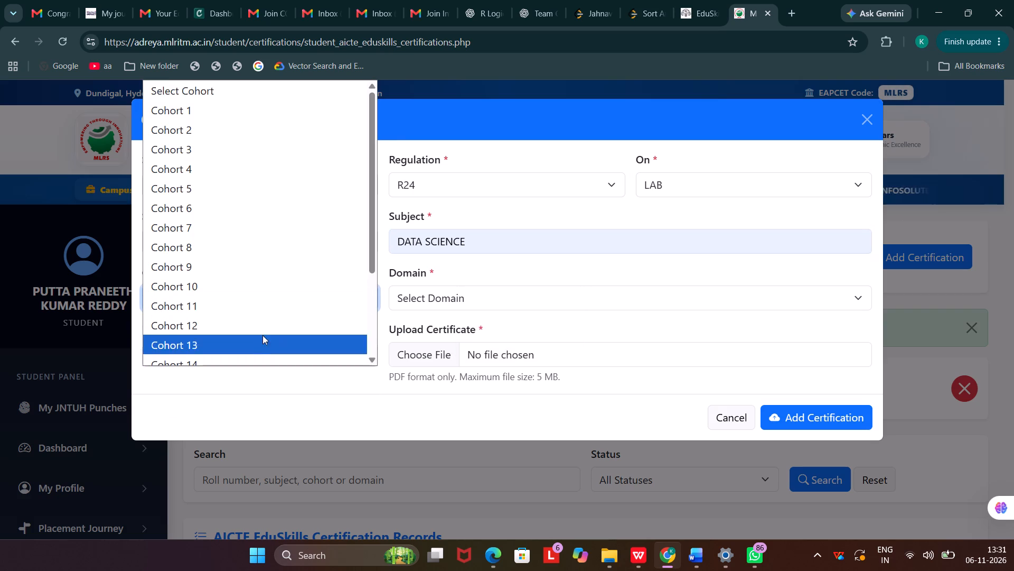
{"action": "scroll", "coordinate": [252, 355], "scroll_direction": "down", "scroll_amount": 2}
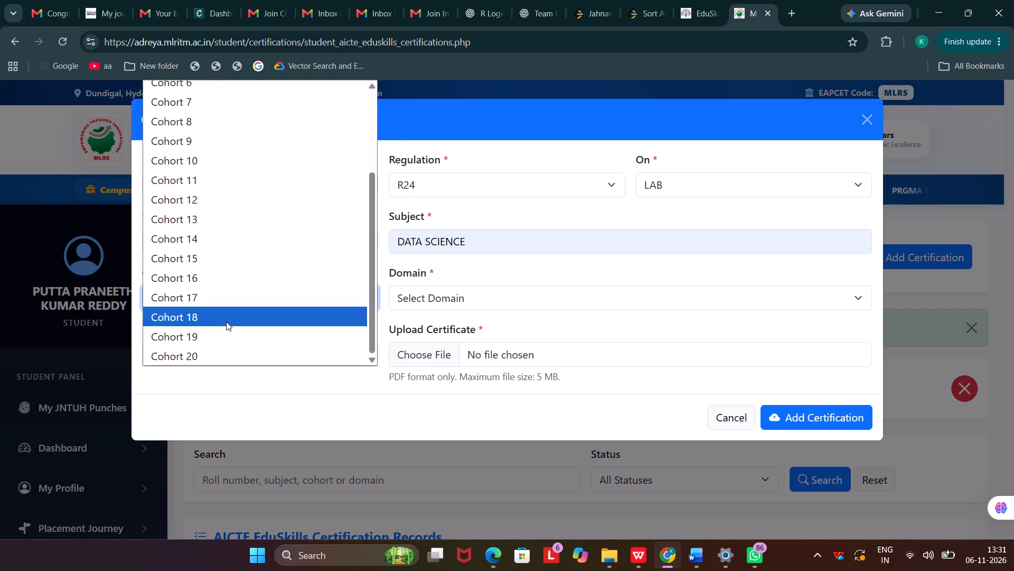
{"action": "left_click", "coordinate": [226, 321]}
{"action": "left_click", "coordinate": [400, 291]}
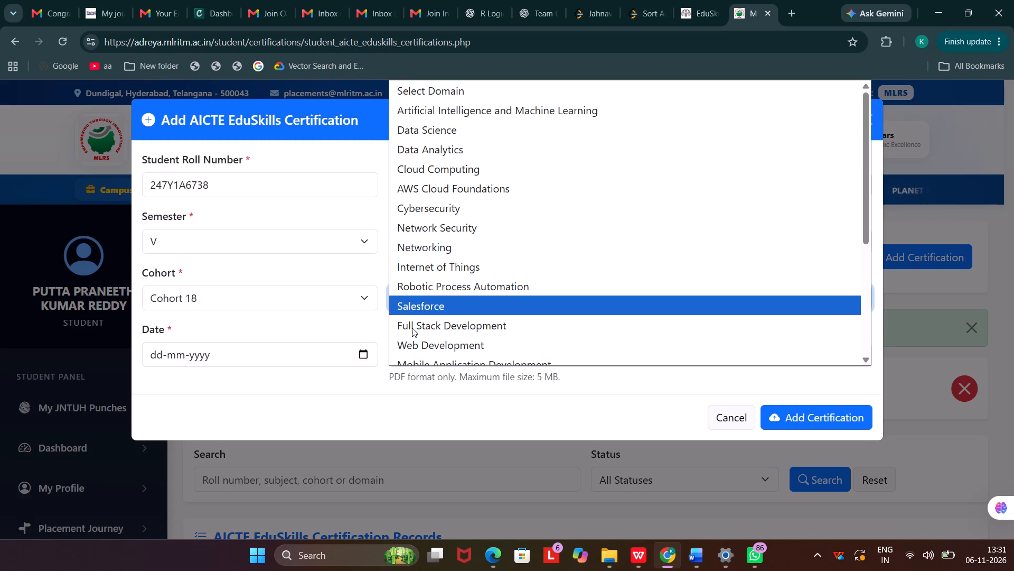
{"action": "scroll", "coordinate": [414, 331], "scroll_direction": "down", "scroll_amount": 5}
{"action": "left_click", "coordinate": [415, 353]}
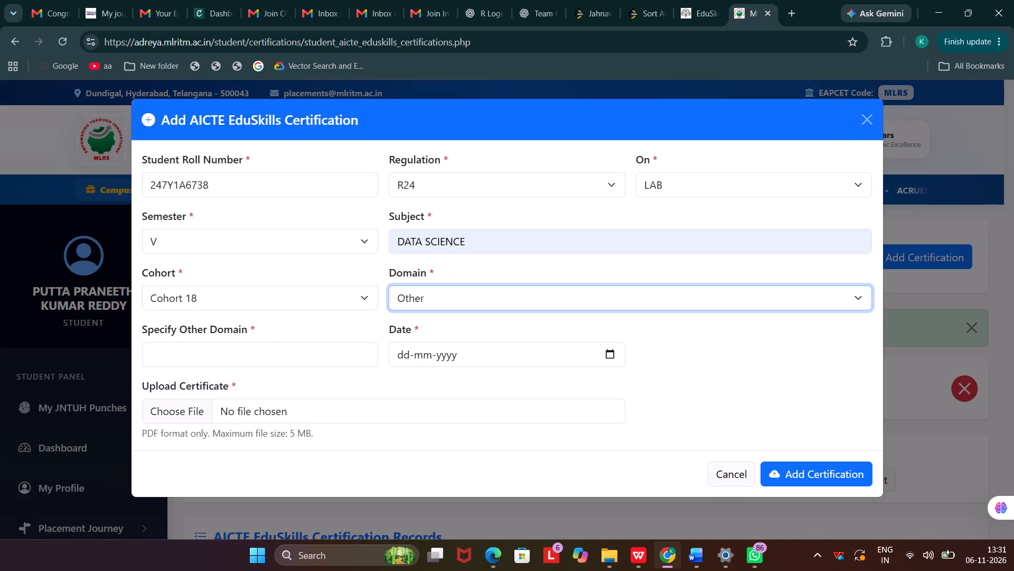
{"action": "left_click", "coordinate": [253, 350]}
{"action": "left_click", "coordinate": [256, 409]}
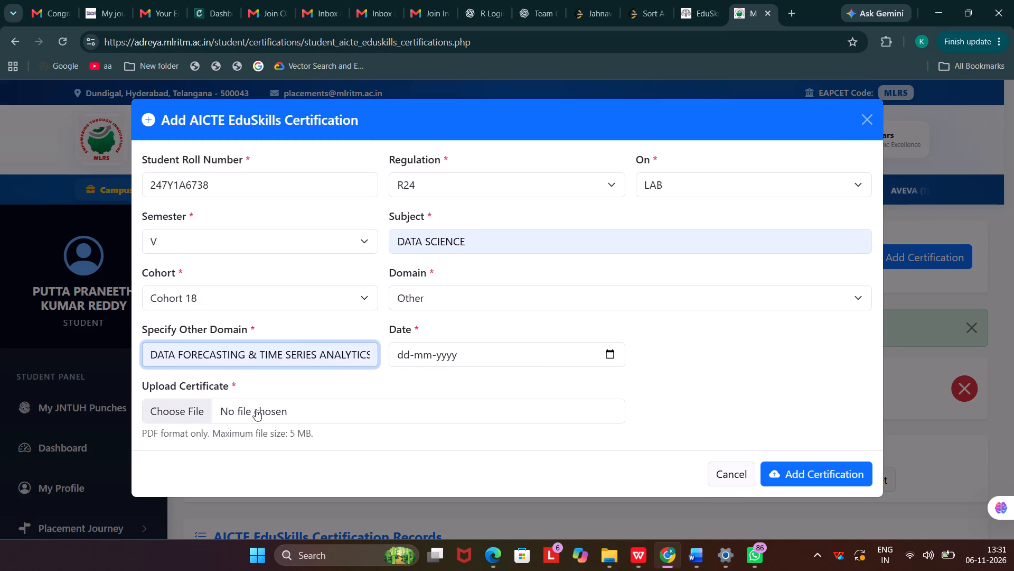
Set the certification date to 10-10-2026.
{"action": "left_click", "coordinate": [405, 355]}
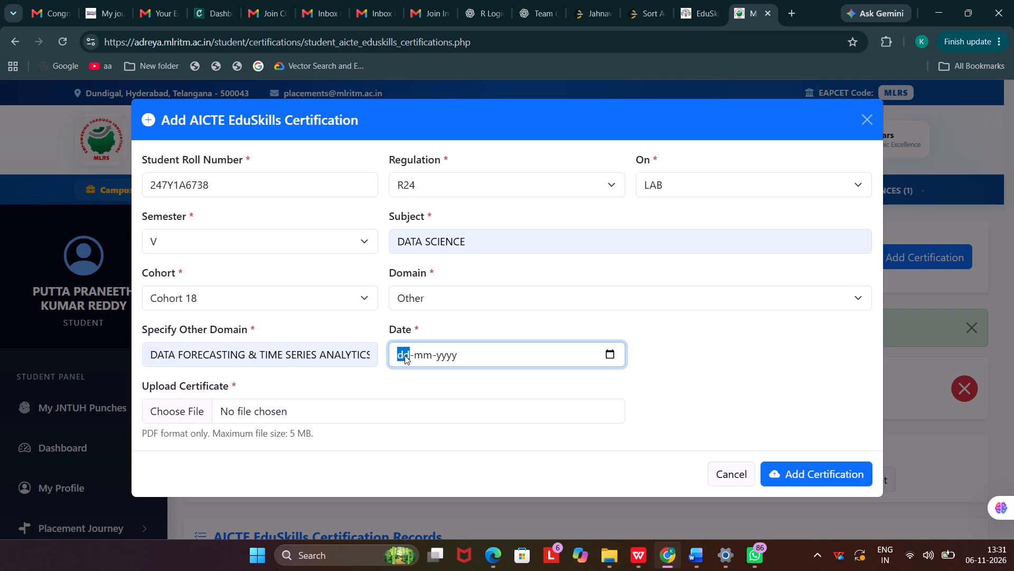
{"action": "key", "text": "1"}
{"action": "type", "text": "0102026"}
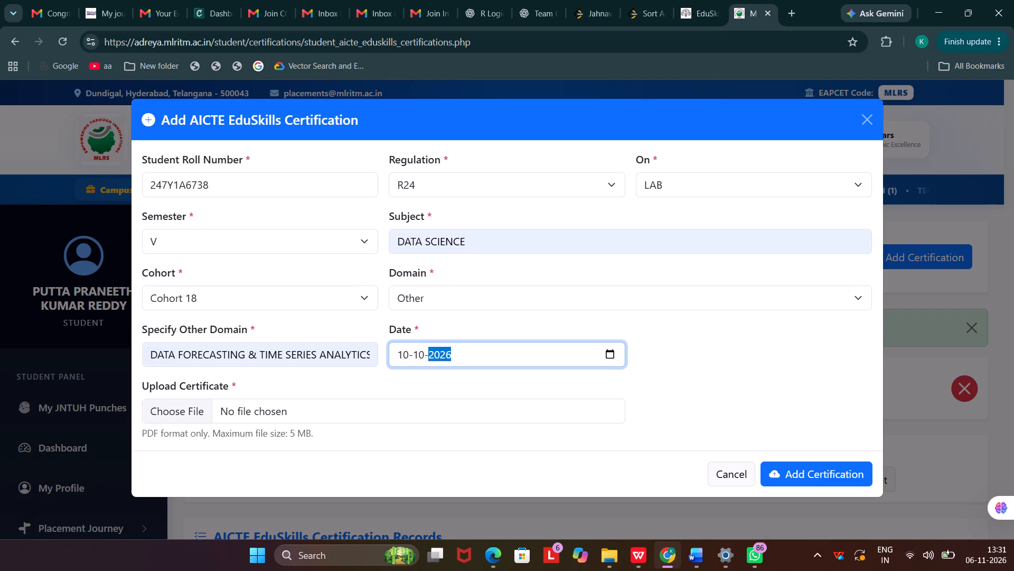
Attach the pp1 PDF from the 6738-cer folder as the certificate and submit the Cohort 18 certification.
{"action": "left_click", "coordinate": [170, 413]}
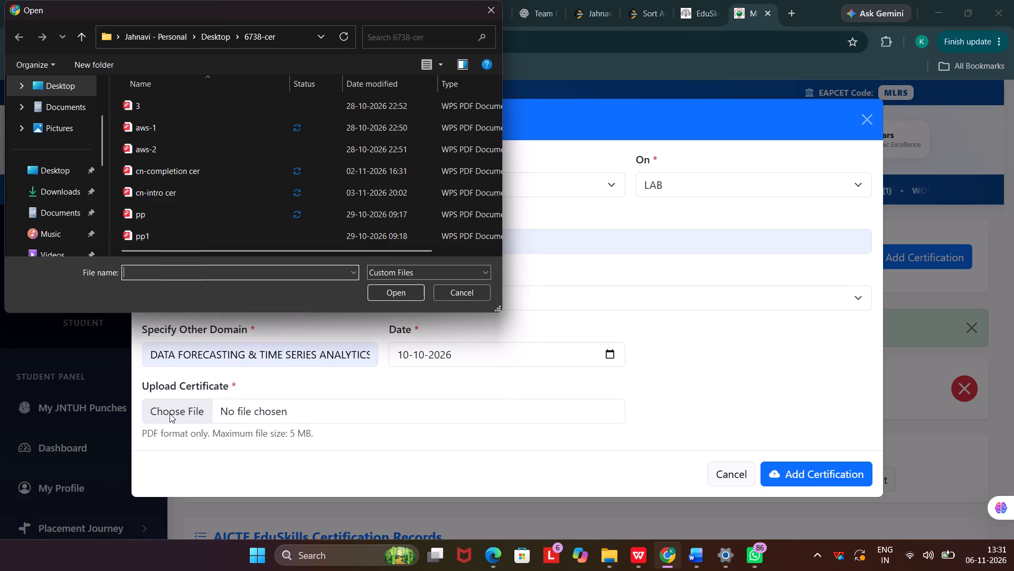
{"action": "left_click", "coordinate": [183, 232]}
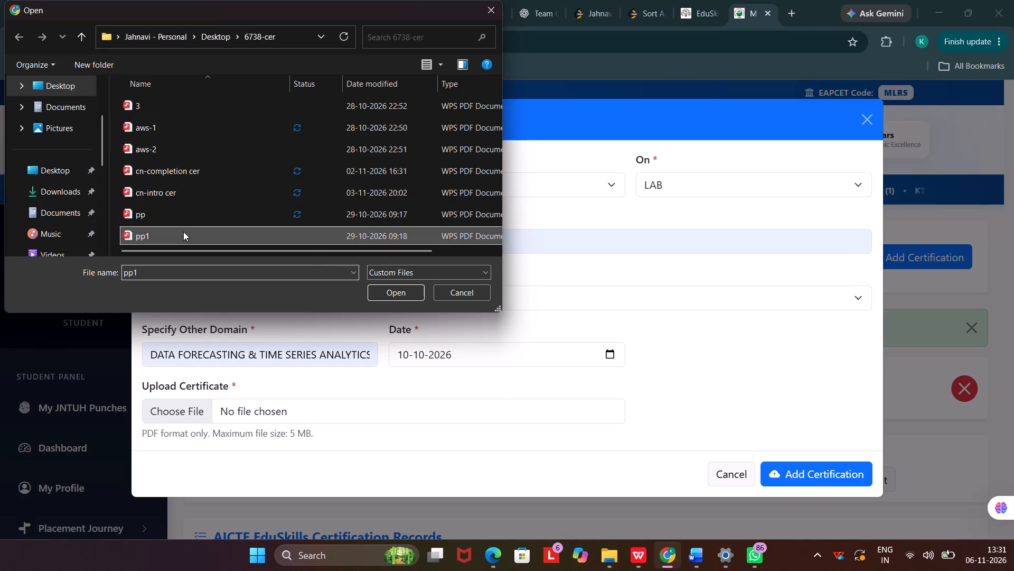
{"action": "left_click", "coordinate": [407, 291]}
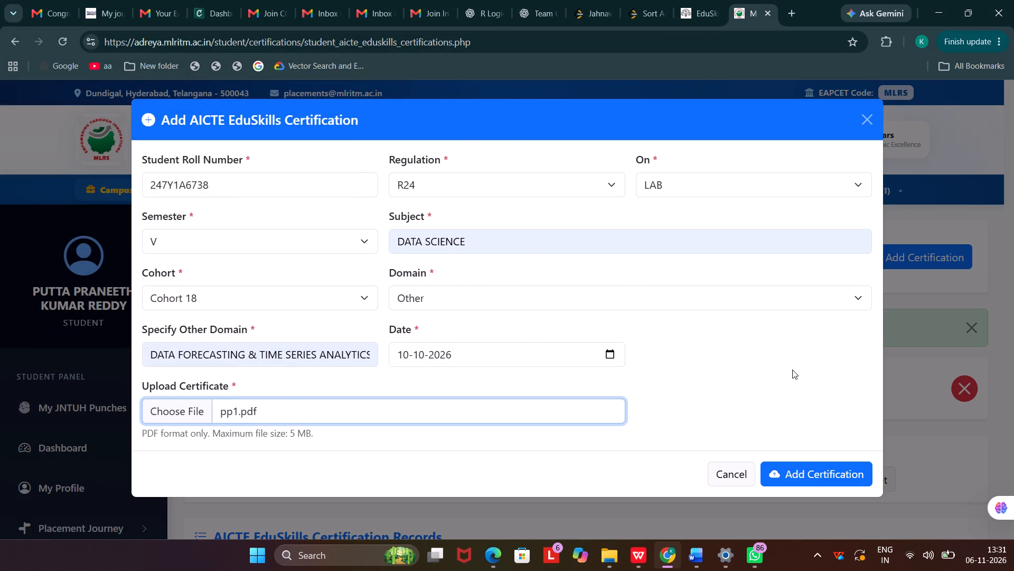
{"action": "left_click", "coordinate": [791, 473]}
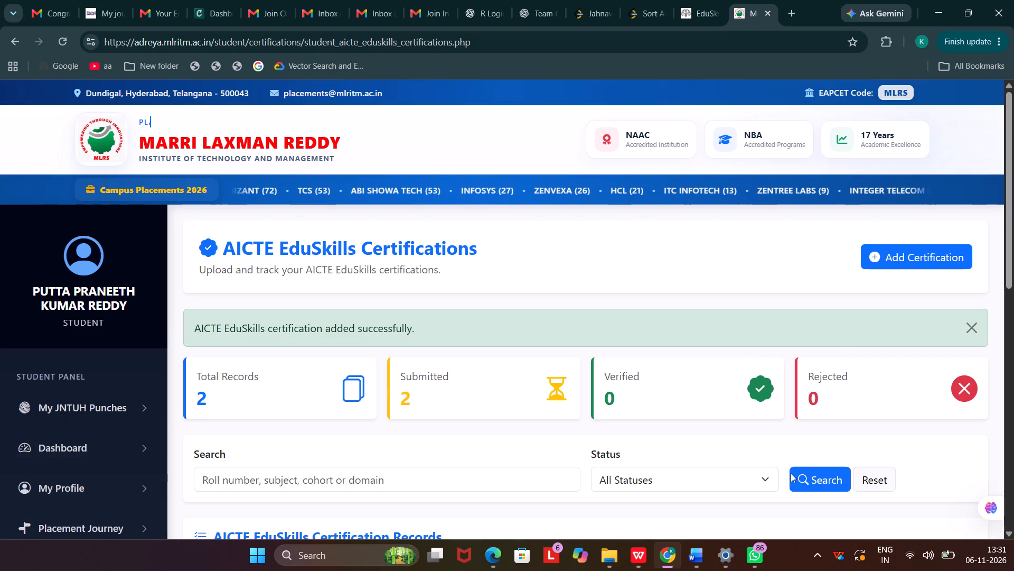
Check the added entries in the AICTE EduSkills Certification Records table.
{"action": "scroll", "coordinate": [791, 473], "scroll_direction": "down", "scroll_amount": 5}
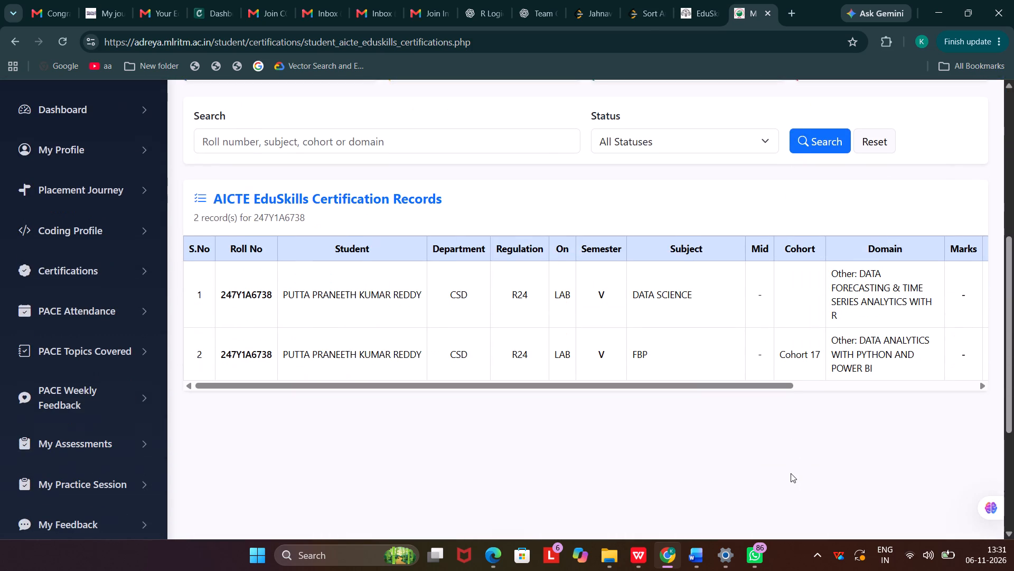
{"action": "scroll", "coordinate": [791, 473], "scroll_direction": "up", "scroll_amount": 6}
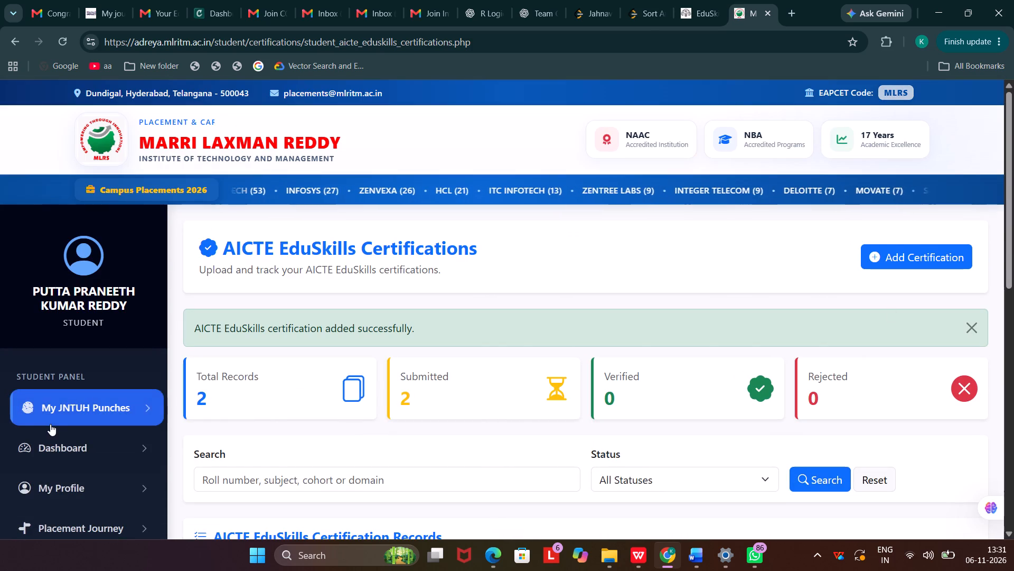
Open the student's JNTUH punches and examine the biometric attendance summary and daily records.
{"action": "scroll", "coordinate": [50, 424], "scroll_direction": "down", "scroll_amount": 1}
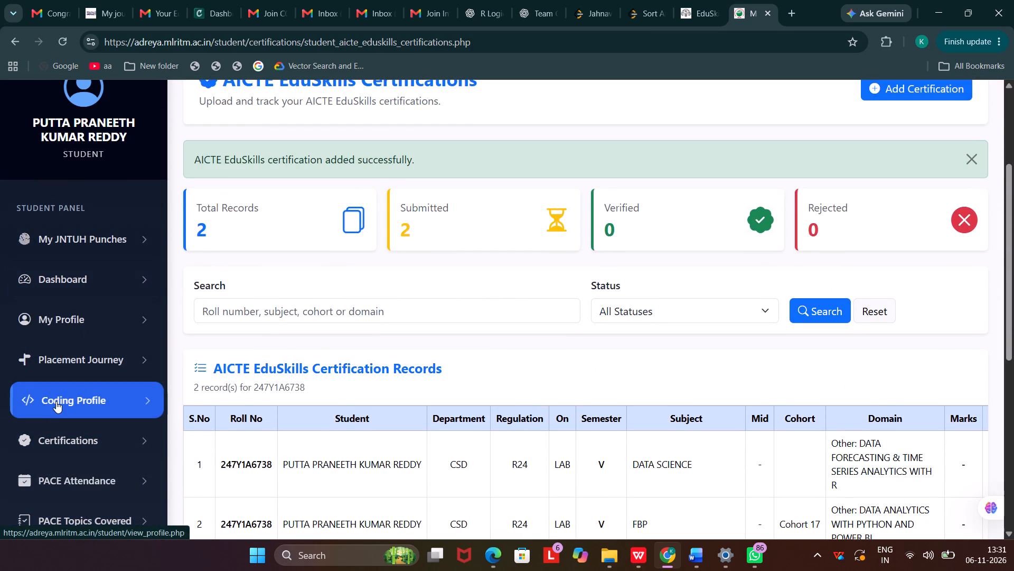
{"action": "left_click", "coordinate": [58, 230]}
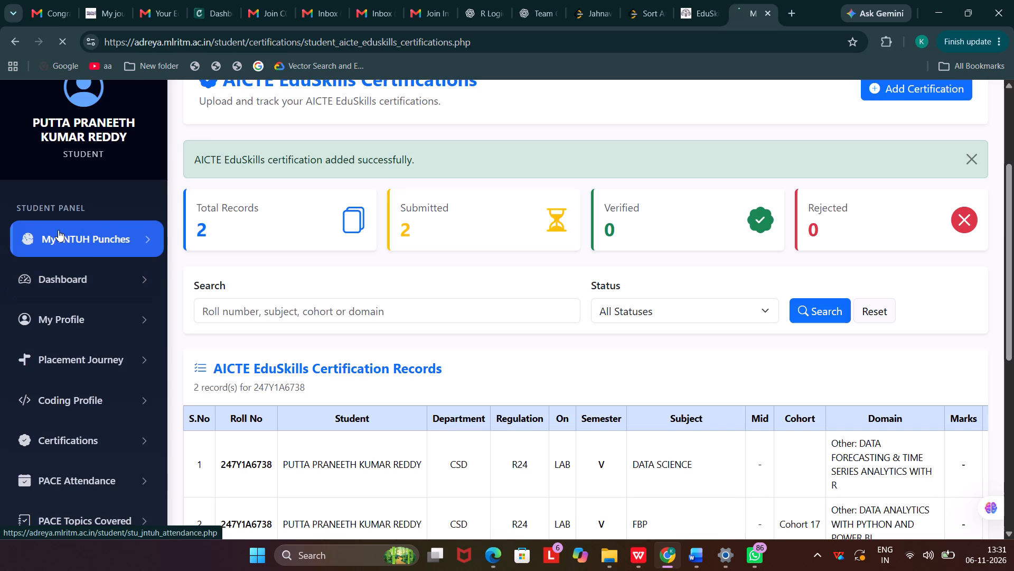
{"action": "scroll", "coordinate": [332, 442], "scroll_direction": "down", "scroll_amount": 2}
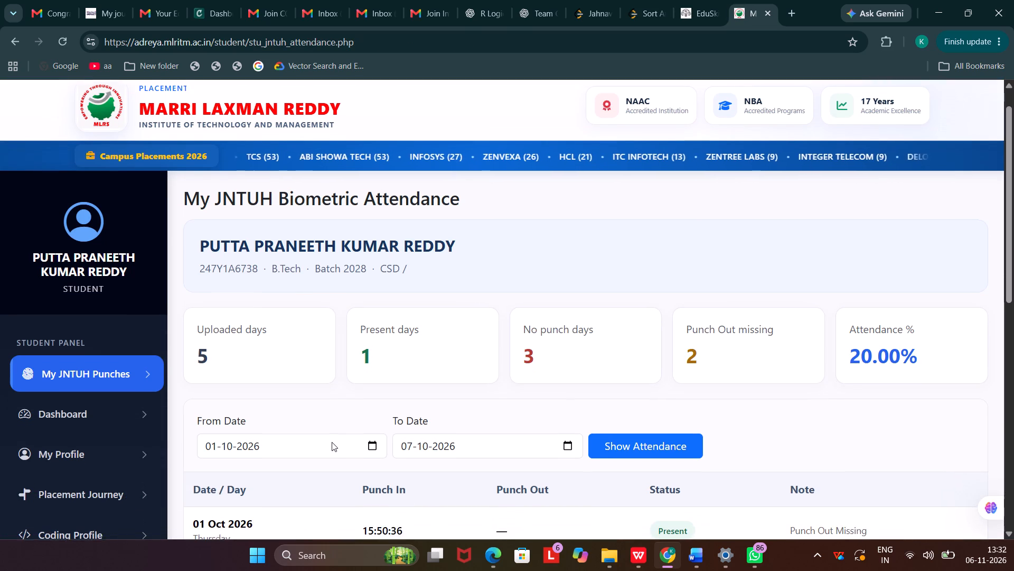
{"action": "scroll", "coordinate": [332, 442], "scroll_direction": "down", "scroll_amount": 7}
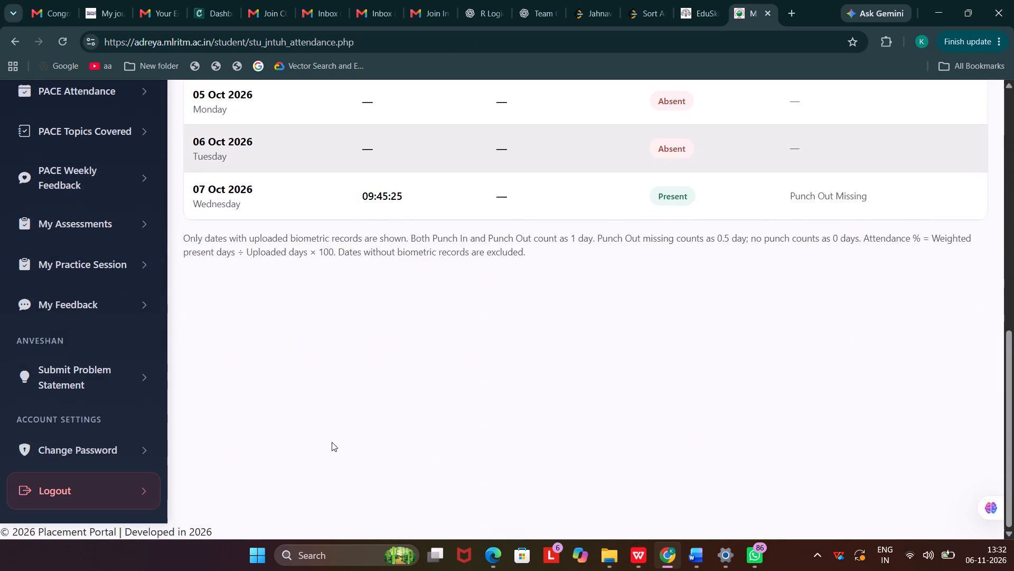
{"action": "scroll", "coordinate": [332, 442], "scroll_direction": "up", "scroll_amount": 8}
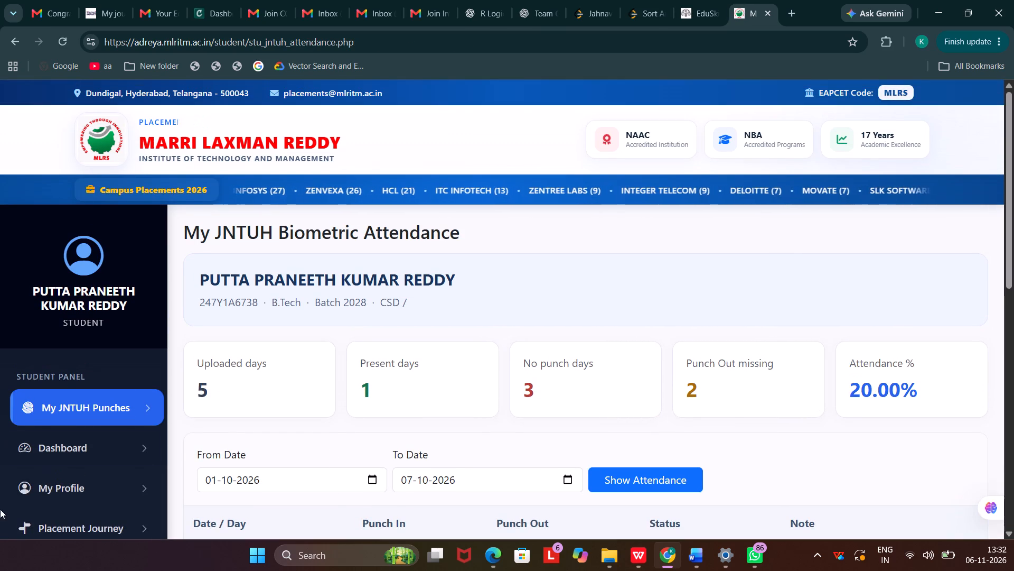
Log out of the placement portal and close its browser page along with the EduSkills certificate page.
{"action": "scroll", "coordinate": [91, 461], "scroll_direction": "down", "scroll_amount": 8}
{"action": "left_click", "coordinate": [71, 489]}
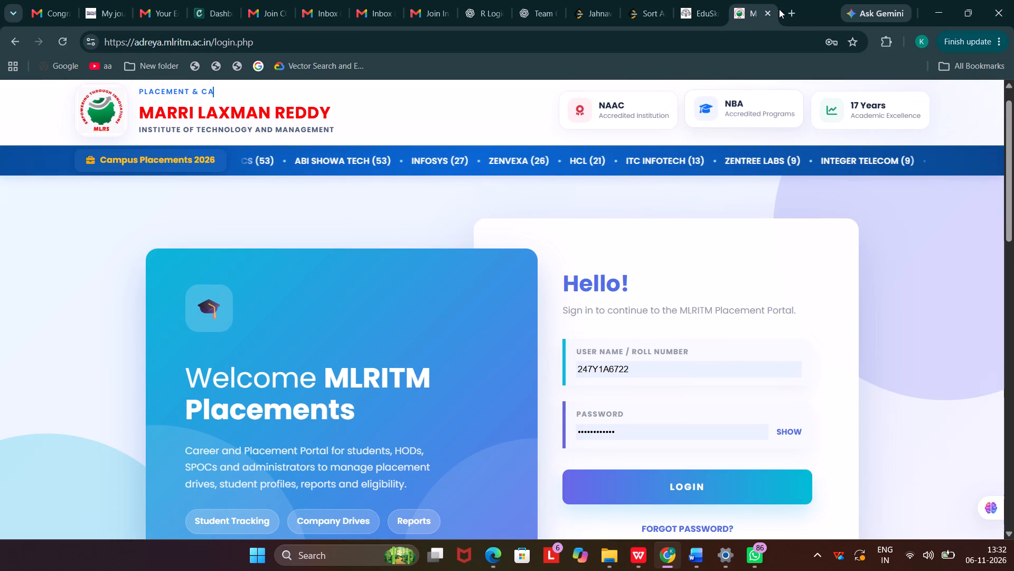
{"action": "left_click", "coordinate": [763, 13]}
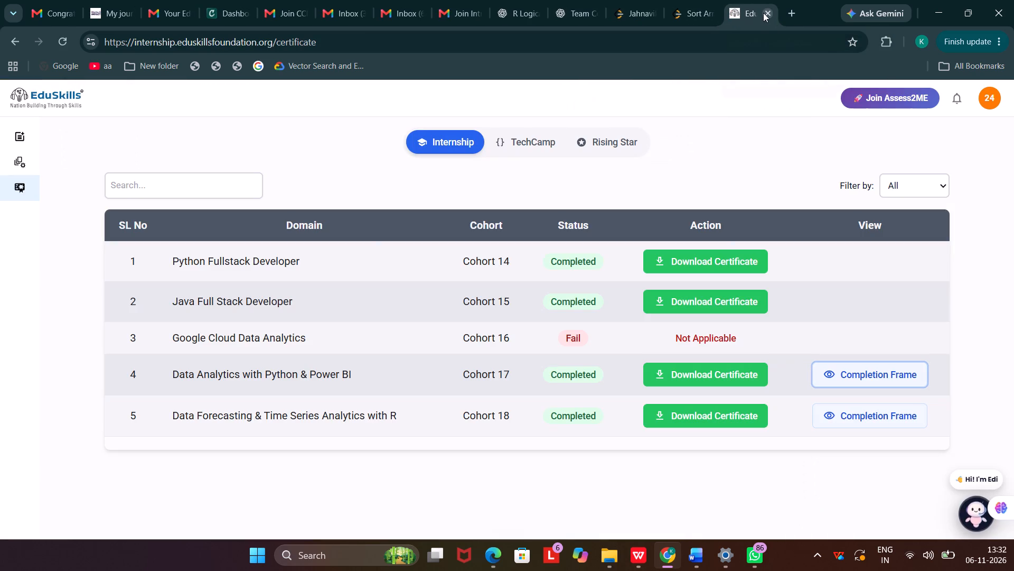
{"action": "left_click", "coordinate": [763, 13]}
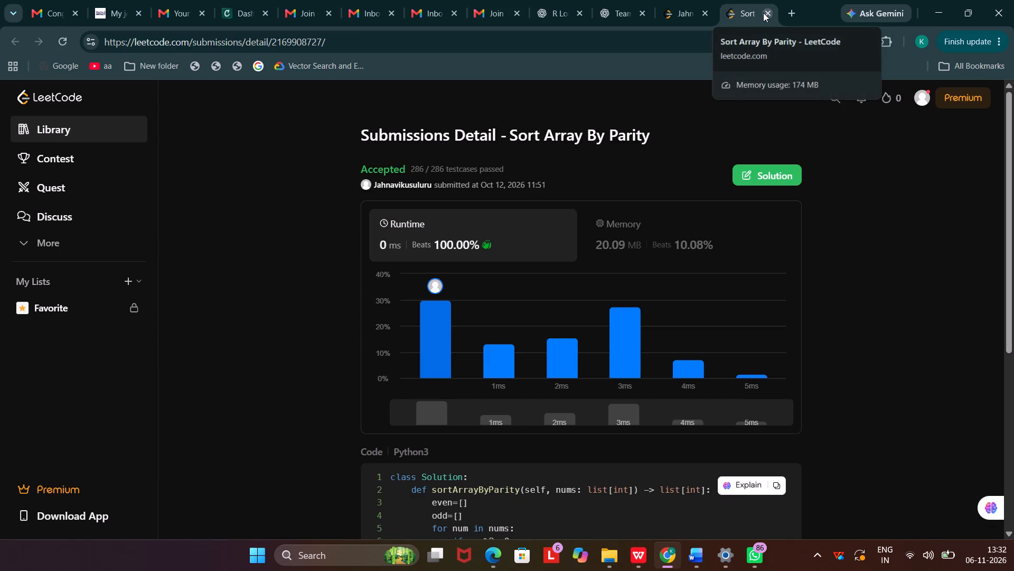
Switch to the Youth4Impact site, open Certificates & rewards and examine the certificate wallet and Jagriti Yatra requirements.
{"action": "left_click", "coordinate": [117, 10]}
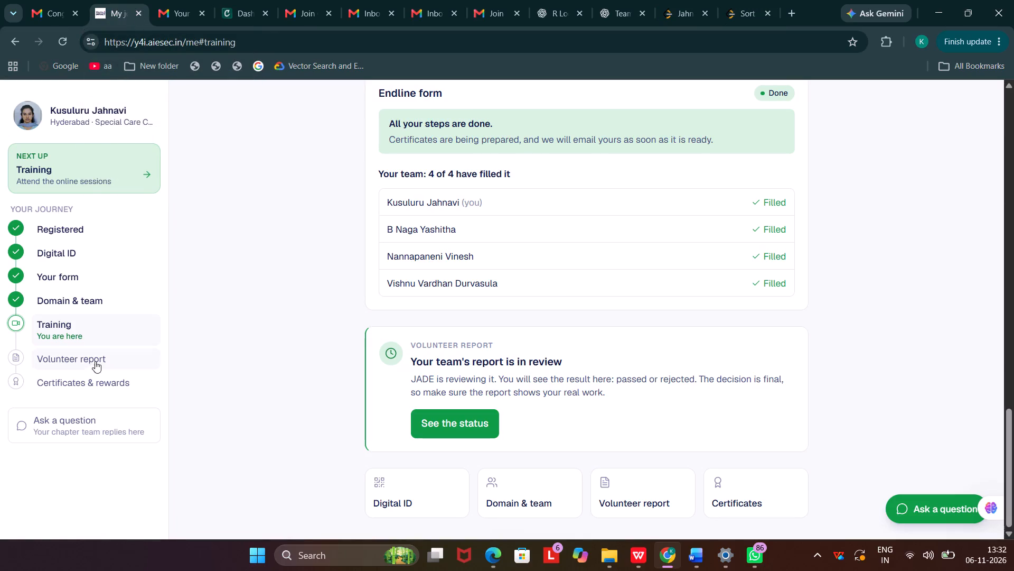
{"action": "left_click", "coordinate": [98, 376]}
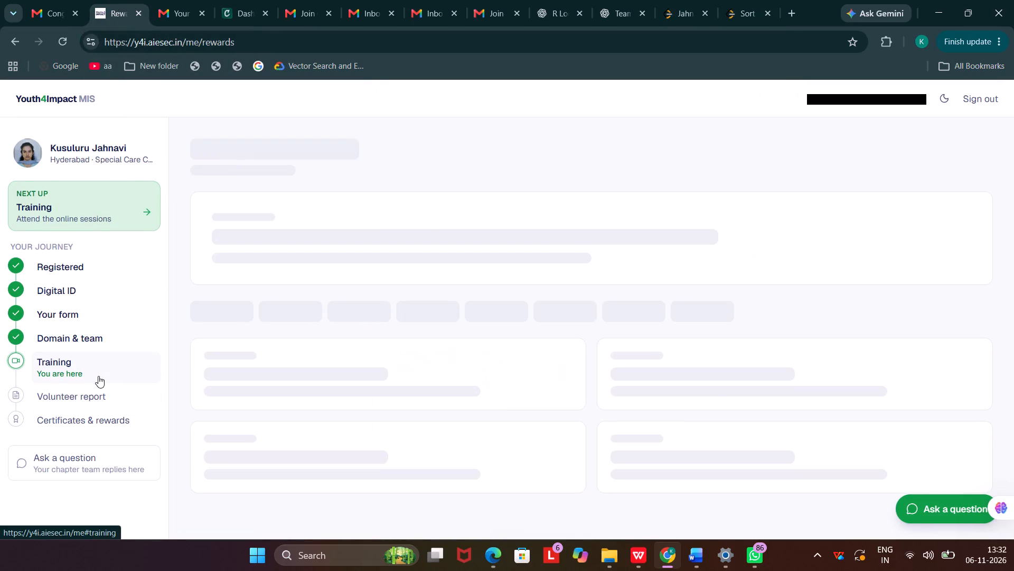
{"action": "scroll", "coordinate": [594, 322], "scroll_direction": "down", "scroll_amount": 1}
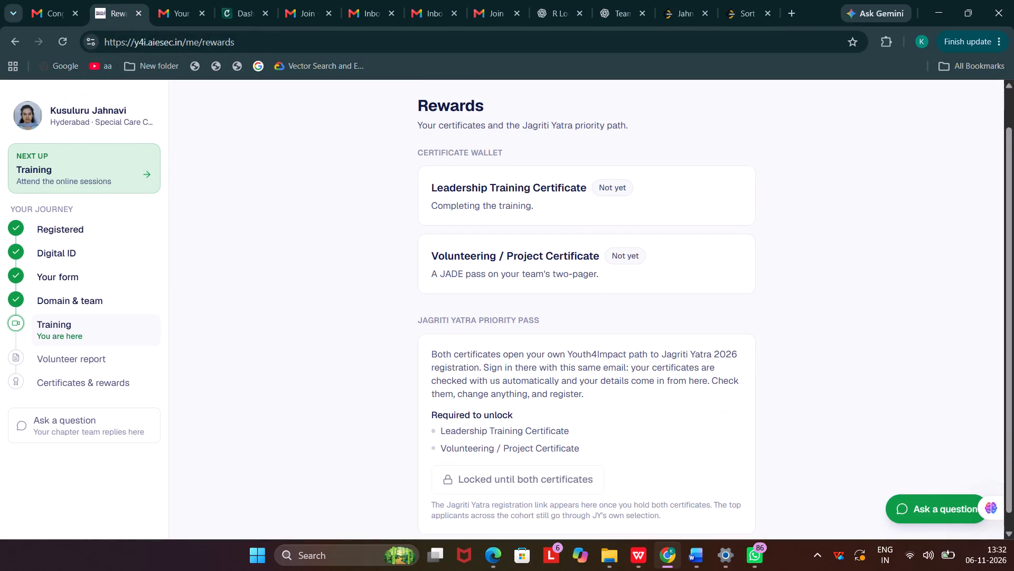
{"action": "scroll", "coordinate": [594, 322], "scroll_direction": "down", "scroll_amount": 2}
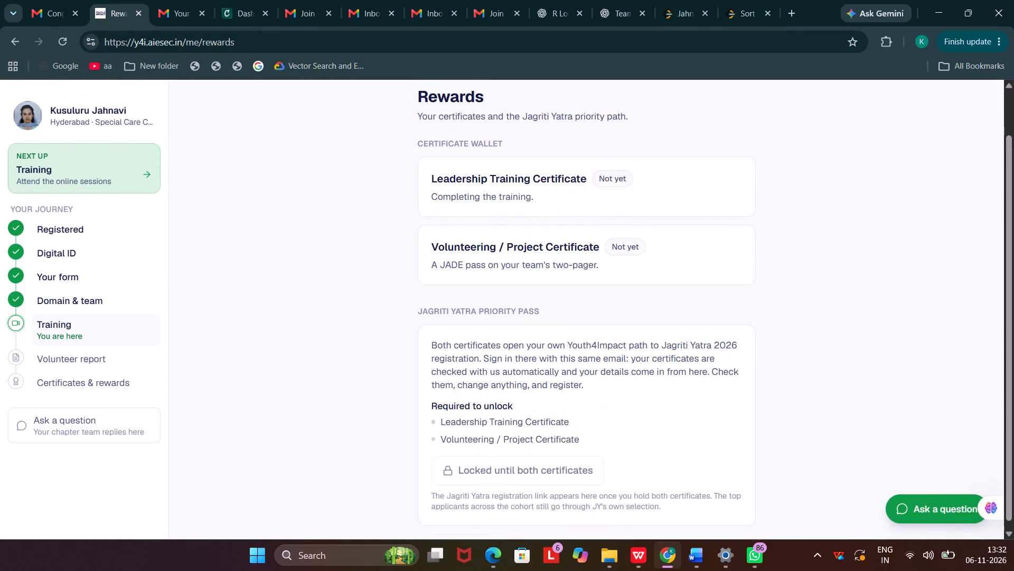
Open the Training stage and examine the Certificate 1 progress, sessions, summit attendance, team completion, Endline form and volunteer report sections.
{"action": "scroll", "coordinate": [594, 322], "scroll_direction": "down", "scroll_amount": 2}
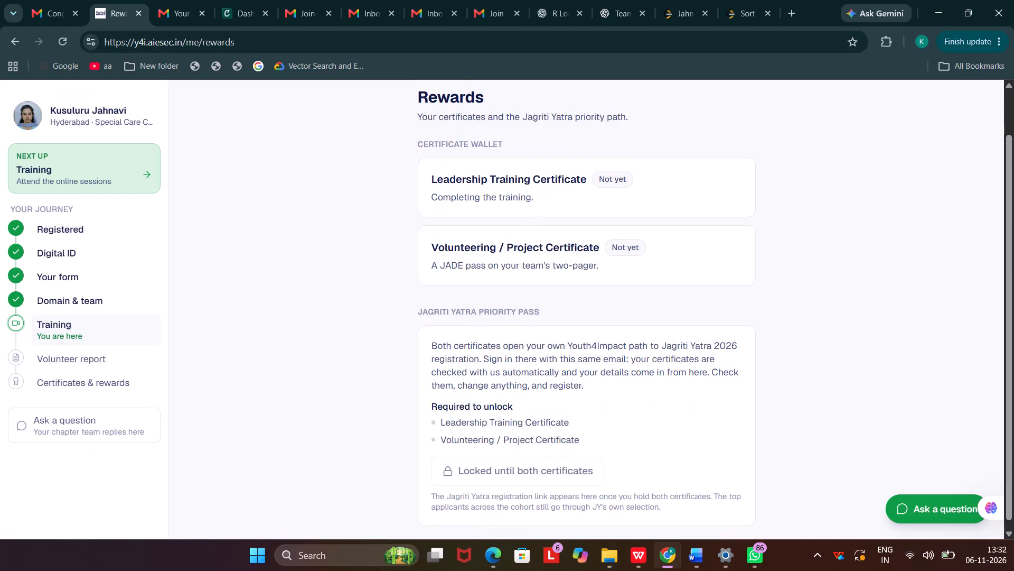
{"action": "scroll", "coordinate": [594, 322], "scroll_direction": "down", "scroll_amount": 1}
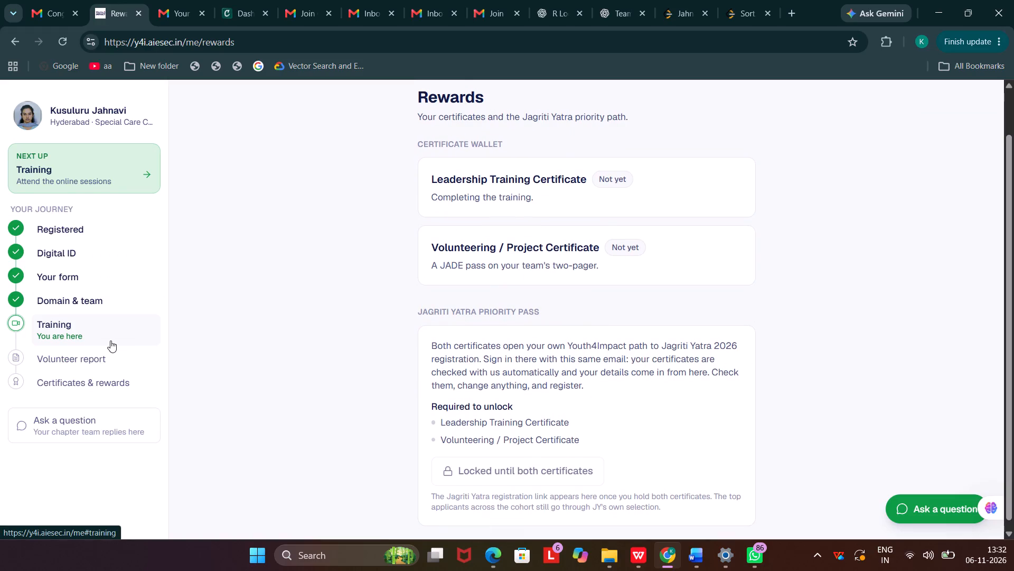
{"action": "left_click", "coordinate": [110, 340]}
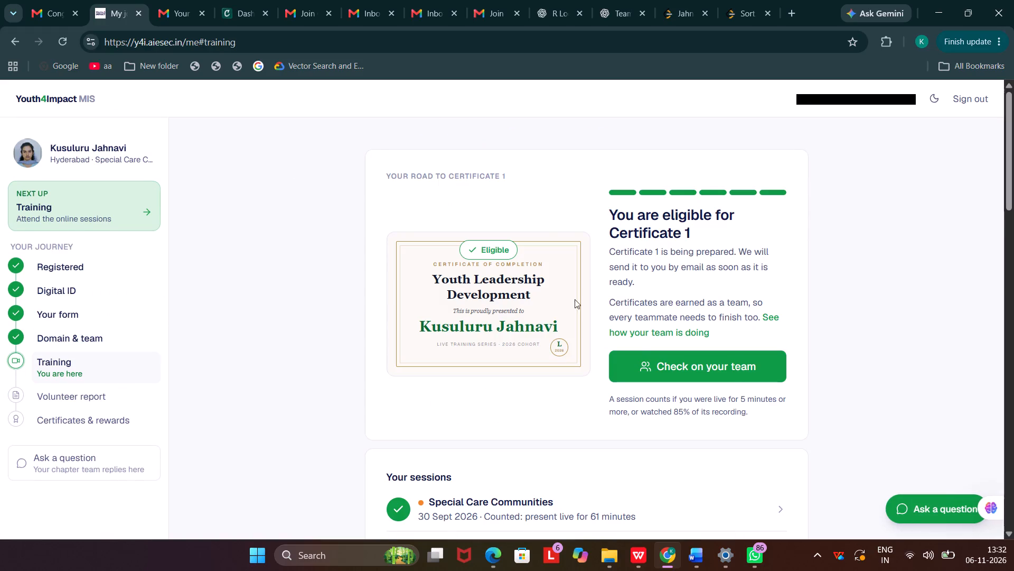
{"action": "scroll", "coordinate": [436, 347], "scroll_direction": "down", "scroll_amount": 8}
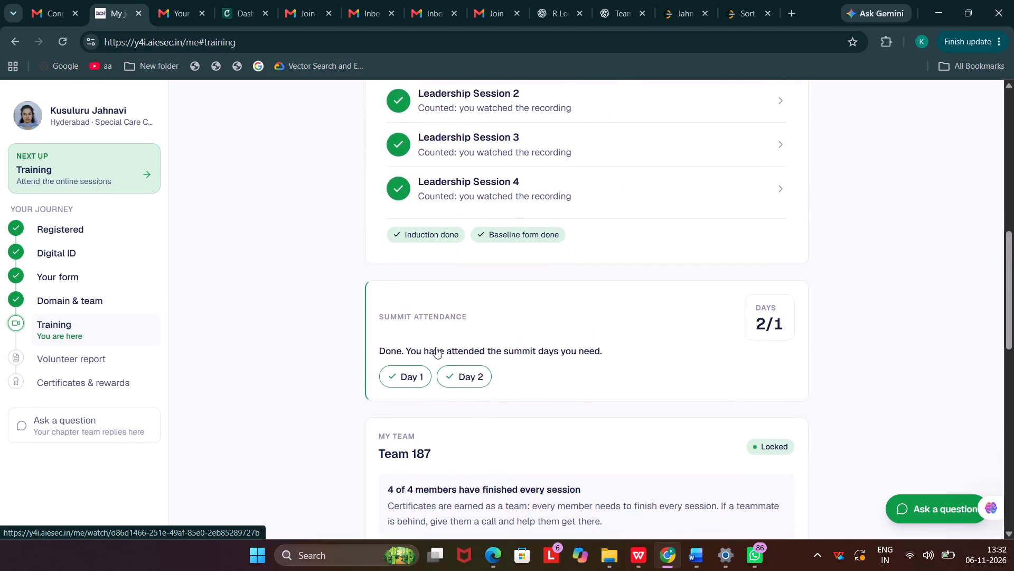
{"action": "scroll", "coordinate": [436, 347], "scroll_direction": "down", "scroll_amount": 7}
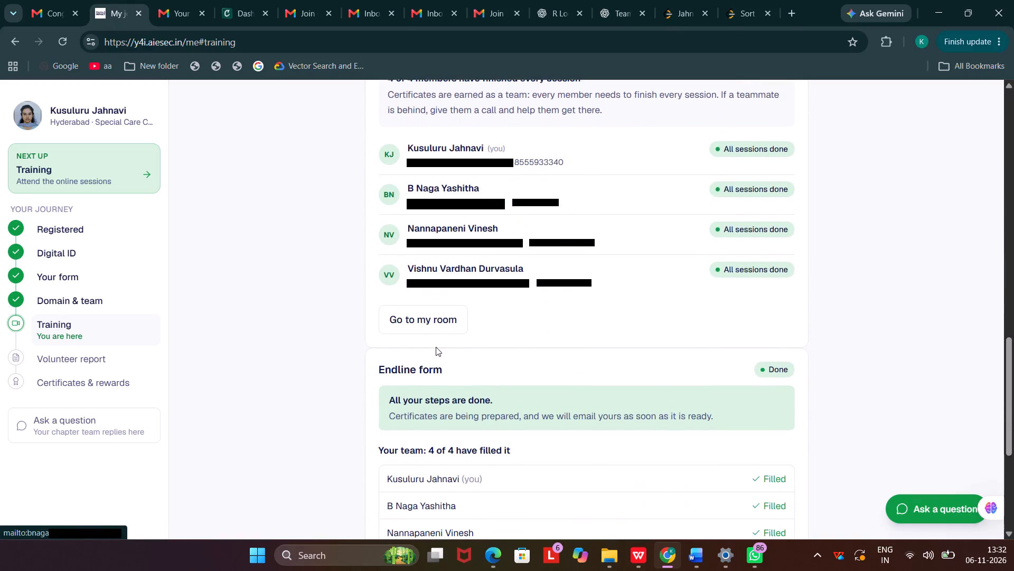
{"action": "scroll", "coordinate": [436, 347], "scroll_direction": "down", "scroll_amount": 8}
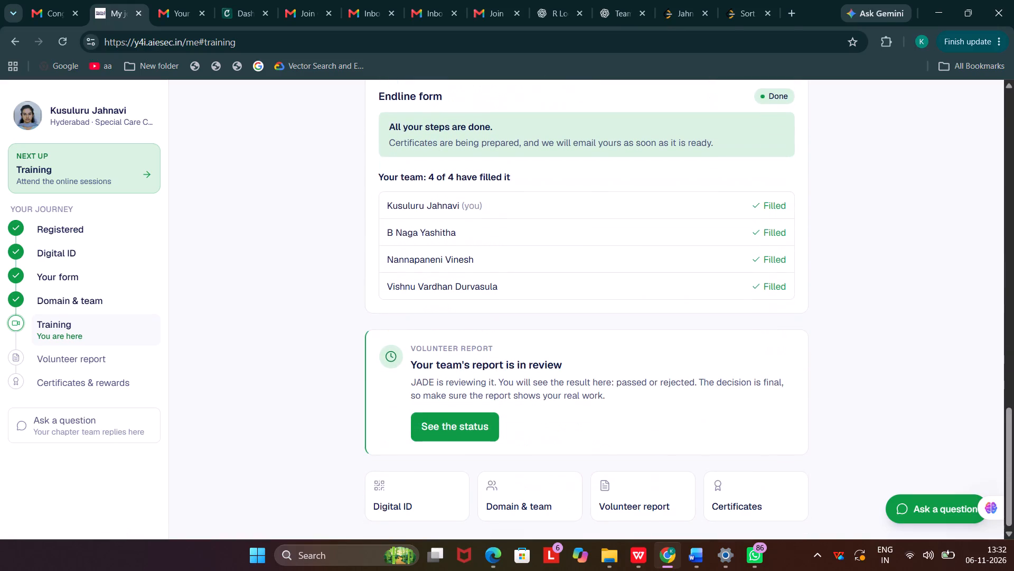
Open the volunteer report status and read through the team's Community Action & Impact Report down to the photographs.
{"action": "left_click", "coordinate": [447, 420]}
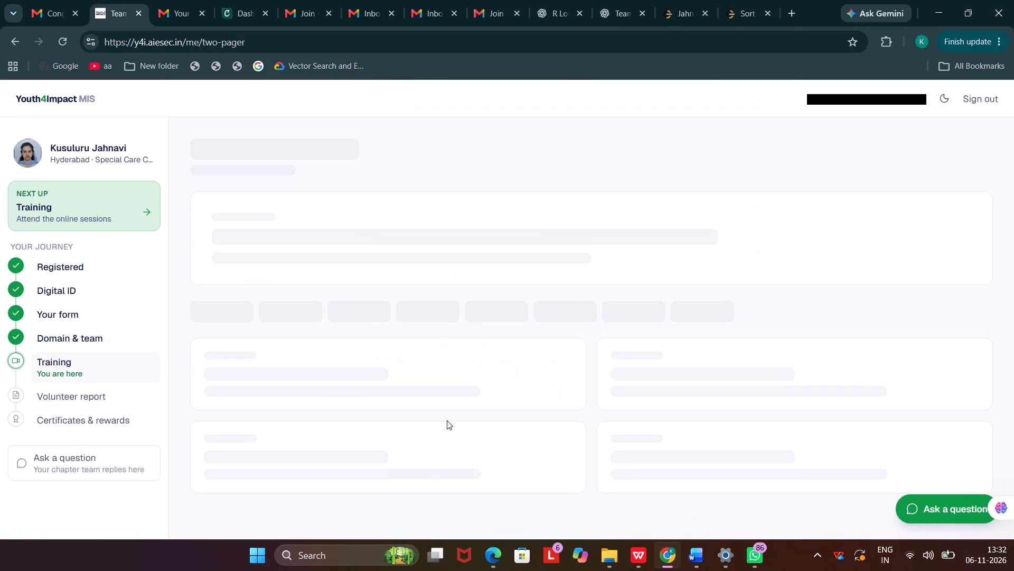
{"action": "scroll", "coordinate": [447, 420], "scroll_direction": "down", "scroll_amount": 2}
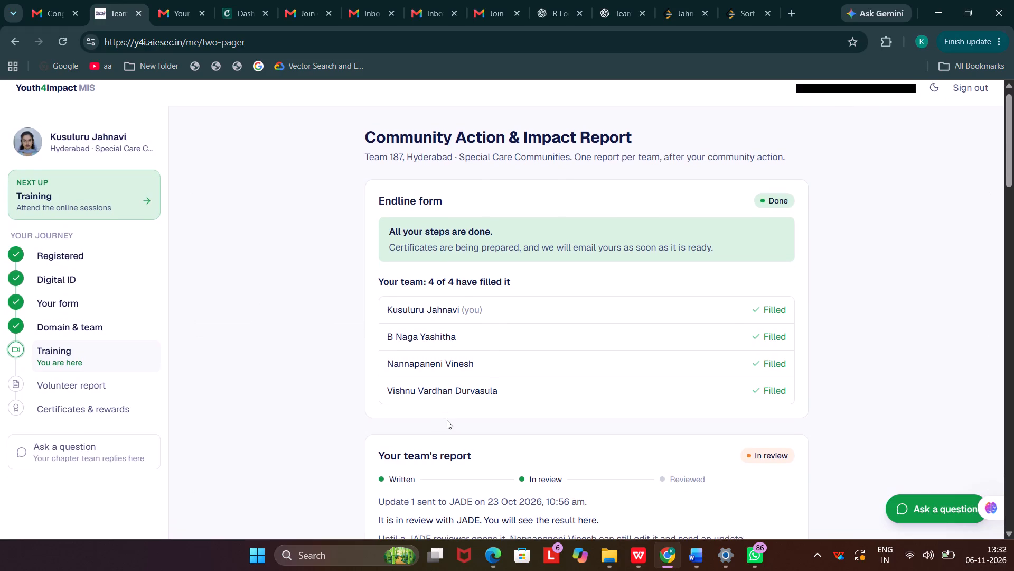
{"action": "scroll", "coordinate": [447, 420], "scroll_direction": "down", "scroll_amount": 6}
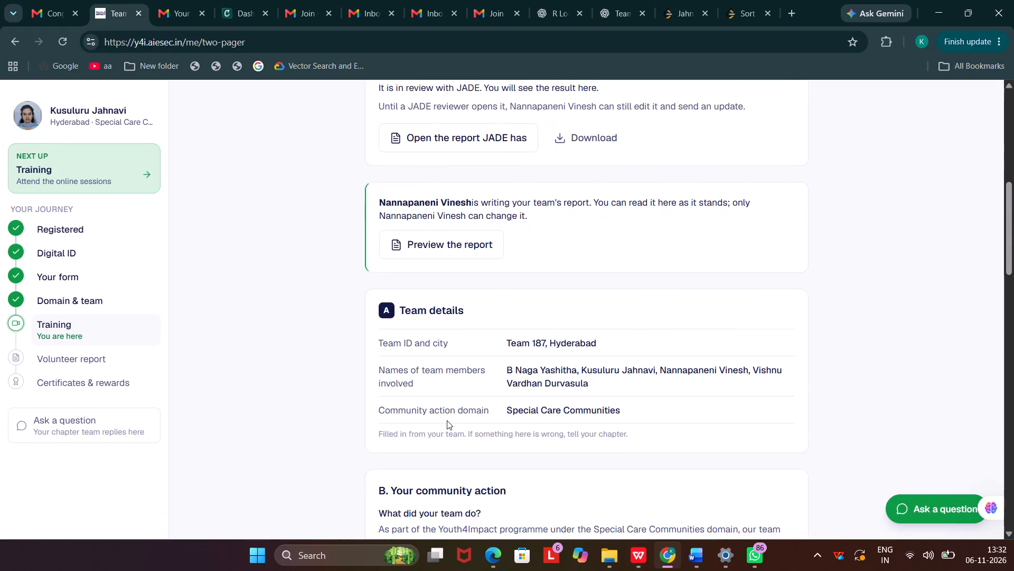
{"action": "scroll", "coordinate": [447, 420], "scroll_direction": "down", "scroll_amount": 1}
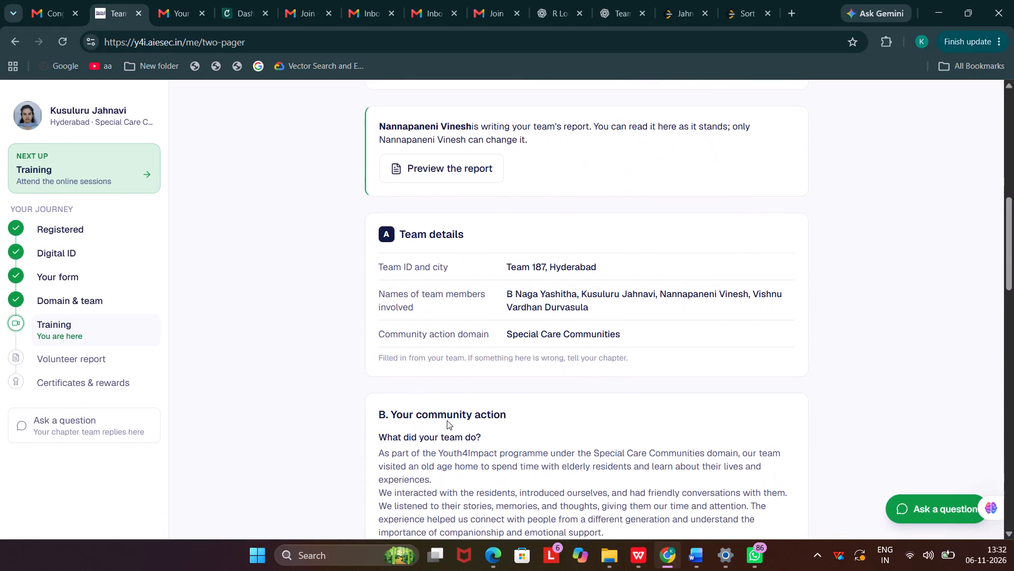
{"action": "scroll", "coordinate": [447, 420], "scroll_direction": "down", "scroll_amount": 2}
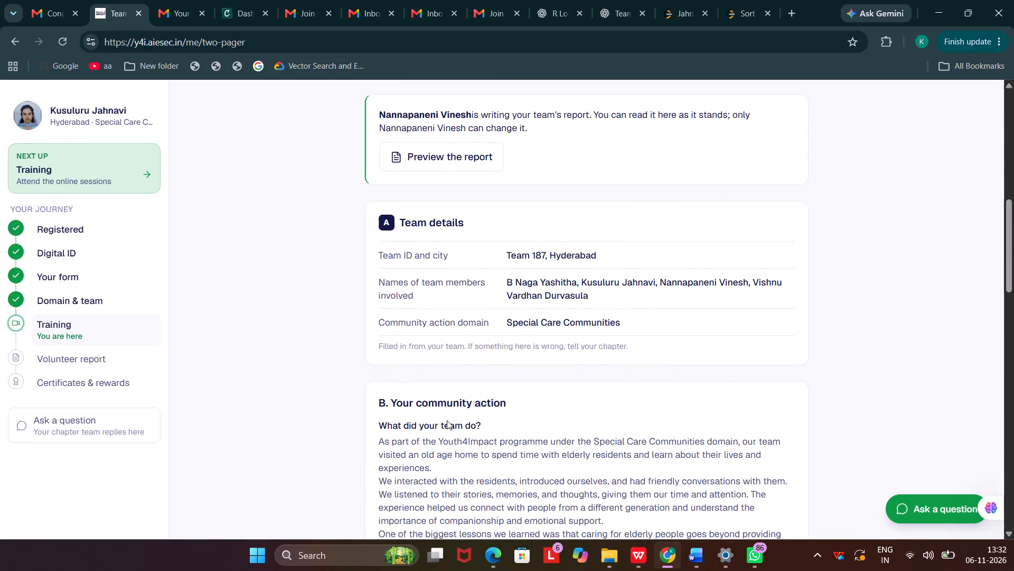
{"action": "scroll", "coordinate": [447, 420], "scroll_direction": "down", "scroll_amount": 1}
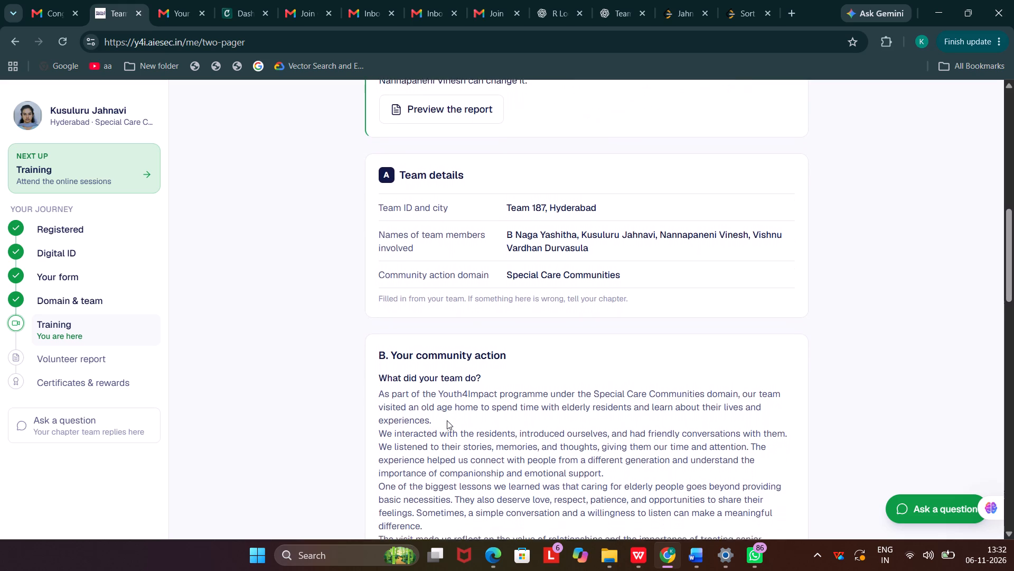
{"action": "scroll", "coordinate": [447, 420], "scroll_direction": "down", "scroll_amount": 14}
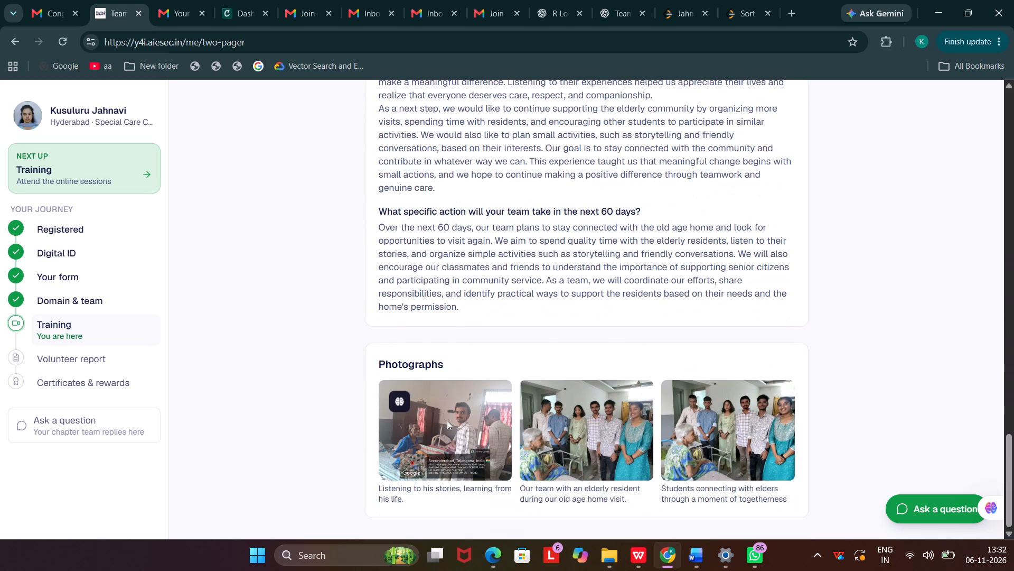
Minimize the browser window.
{"action": "left_click", "coordinate": [937, 14]}
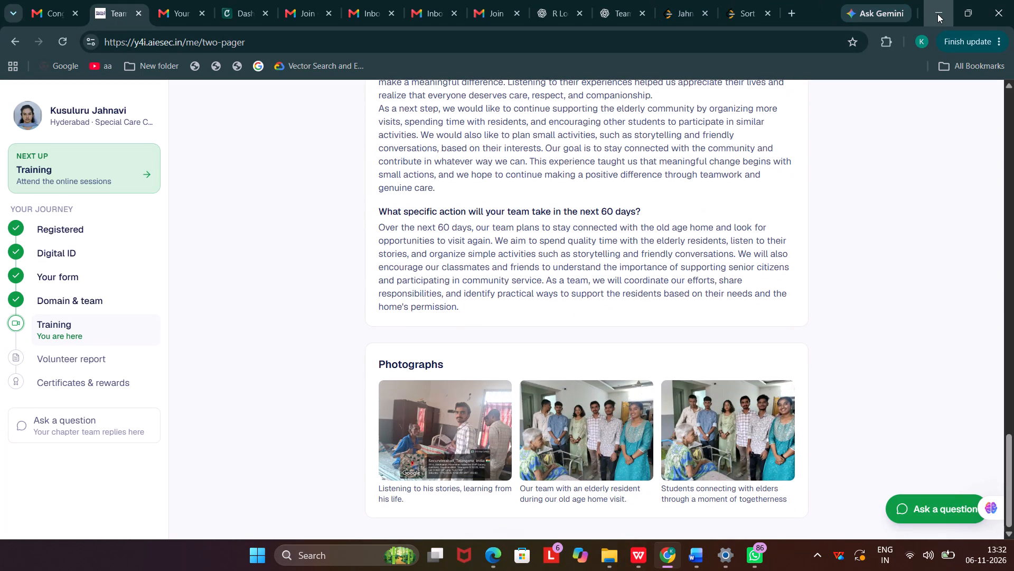